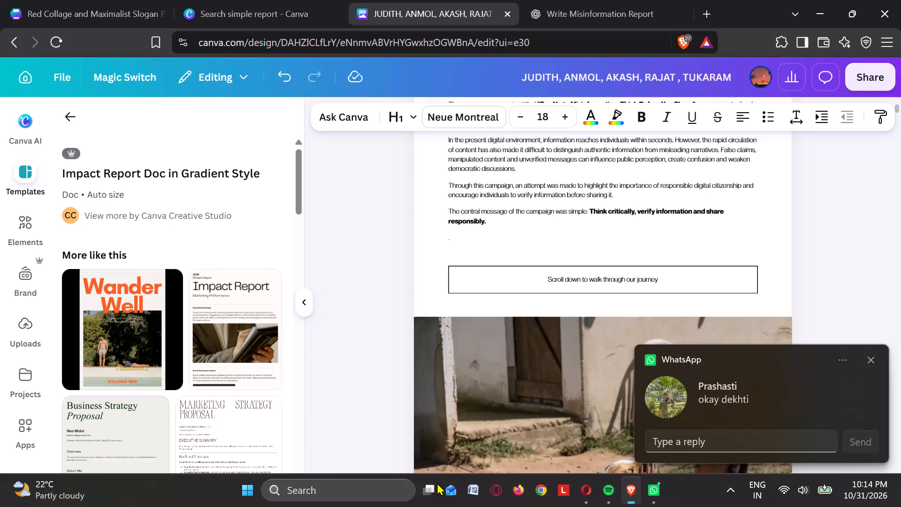
Launch the recently added Kuro app from the system's recent items.
left_click(244, 499)
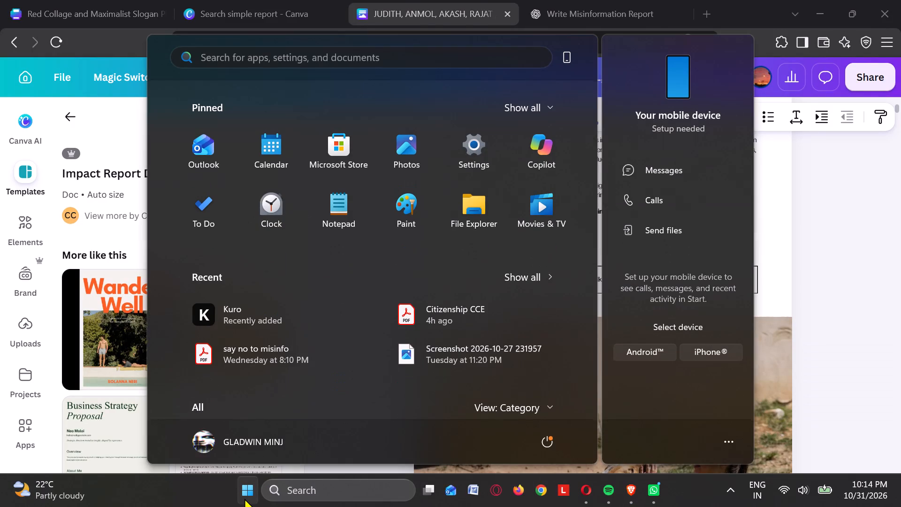
left_click(316, 319)
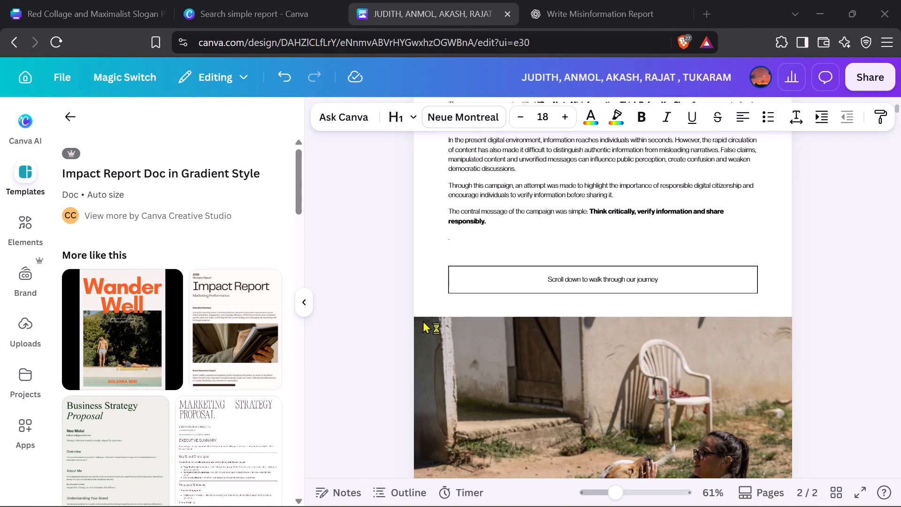
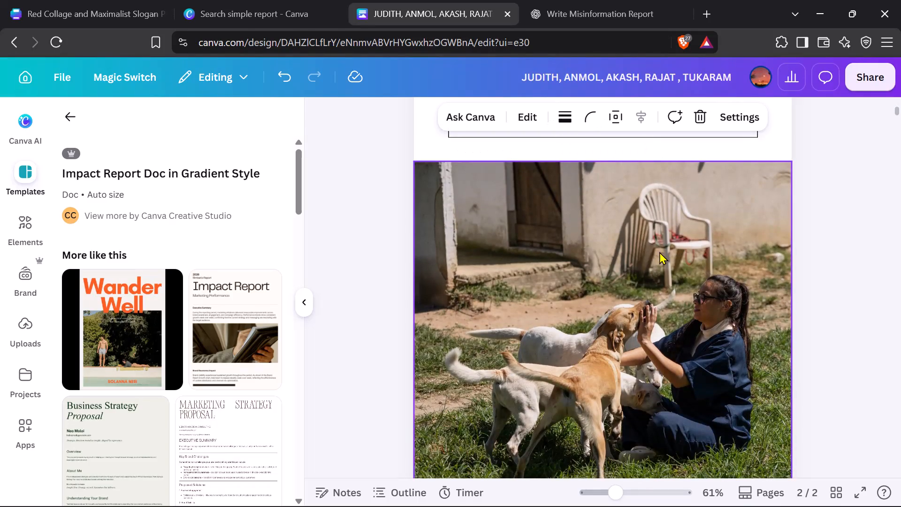
Clear and delete the "Scroll down to walk through our journey" text box above the dog photo.
scroll(659, 252, "up", 2)
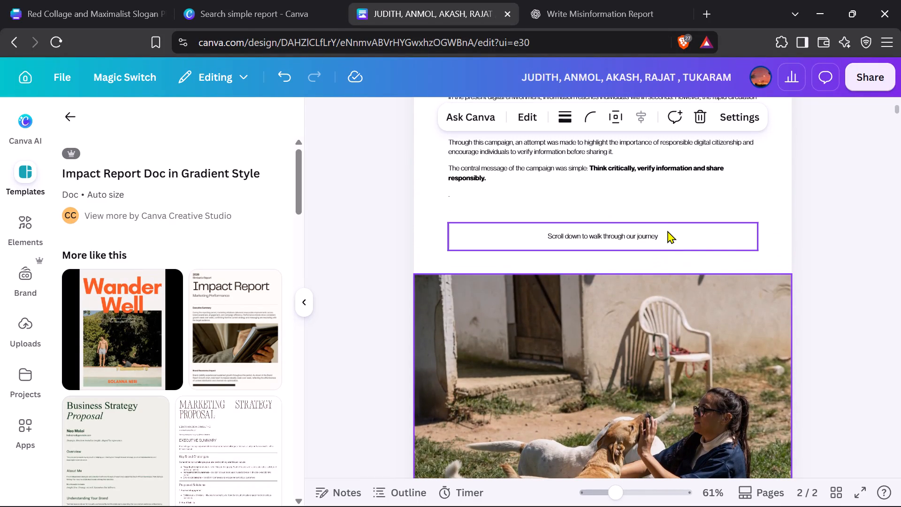
triple_click(667, 230)
triple_click(658, 233)
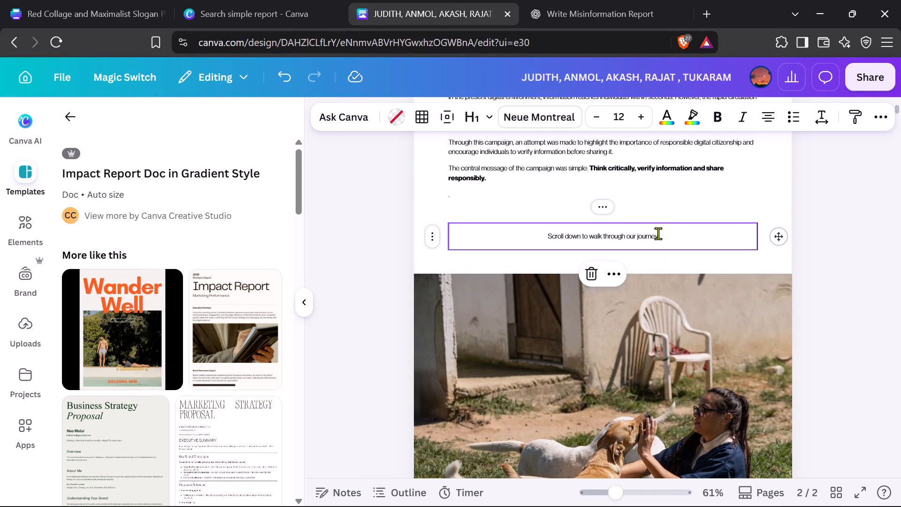
key("BackSpace")
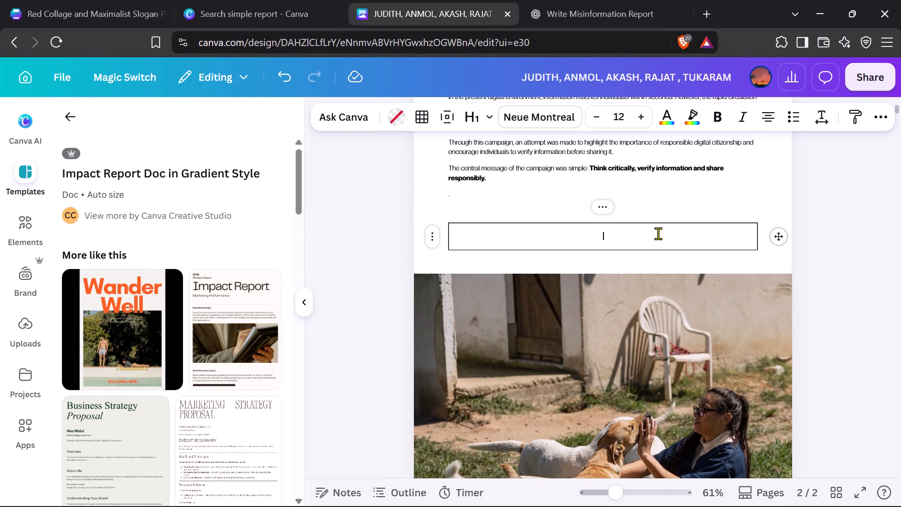
left_click(433, 241)
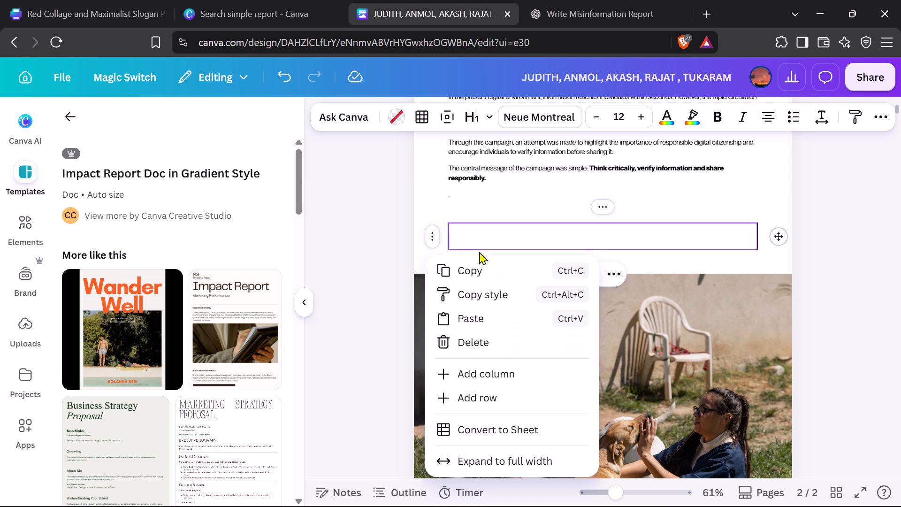
left_click(488, 344)
Delete the scrollable design with the photo of the woman and dogs below the campaign introduction.
left_click(624, 314)
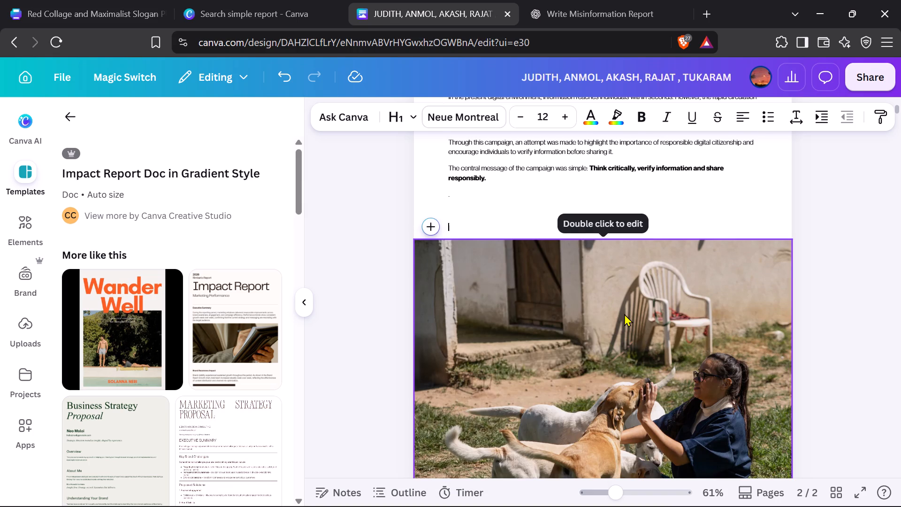
left_click(599, 318)
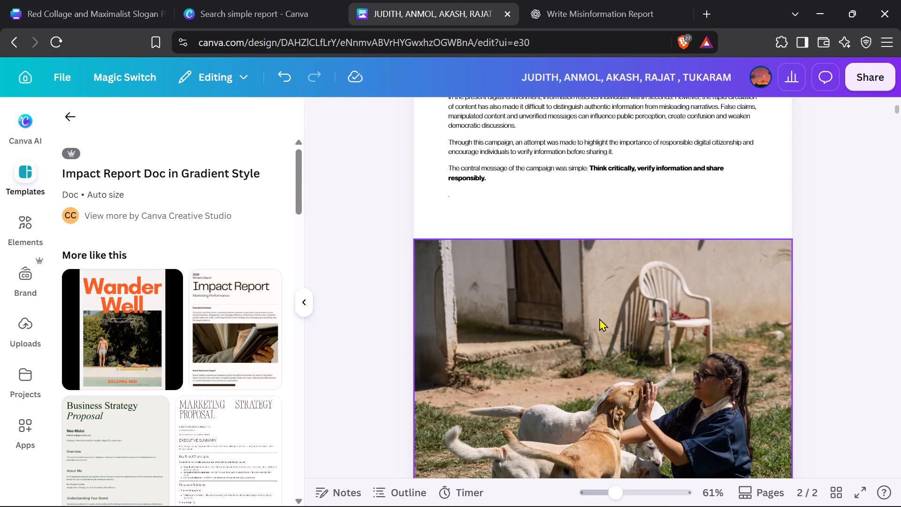
scroll(616, 302, "down", 2)
left_click(616, 302)
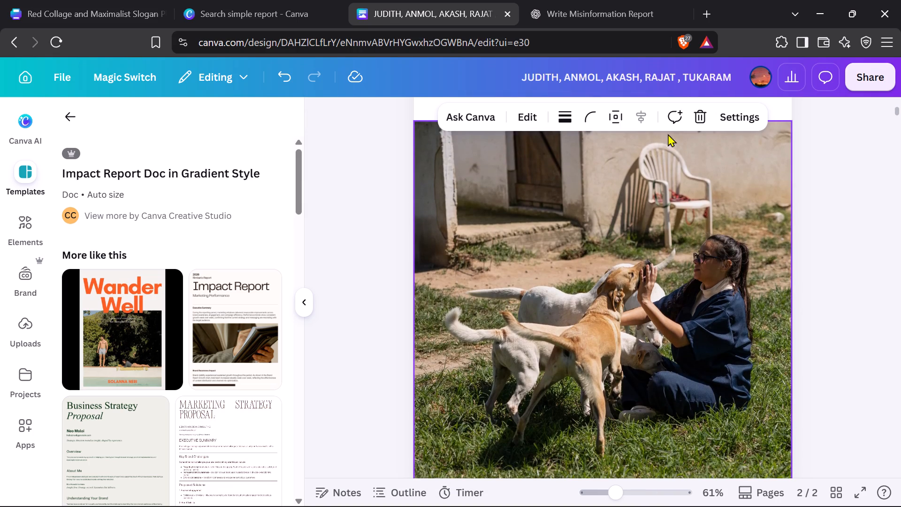
left_click(695, 125)
Place the text cursor on the line below the "Think critically, verify information and share responsibly." paragraph.
scroll(644, 223, "down", 1)
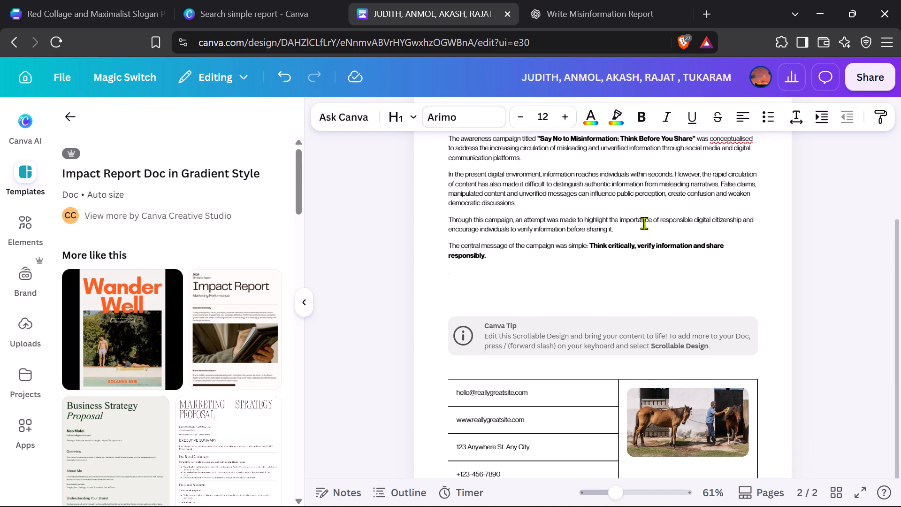
left_click(535, 269)
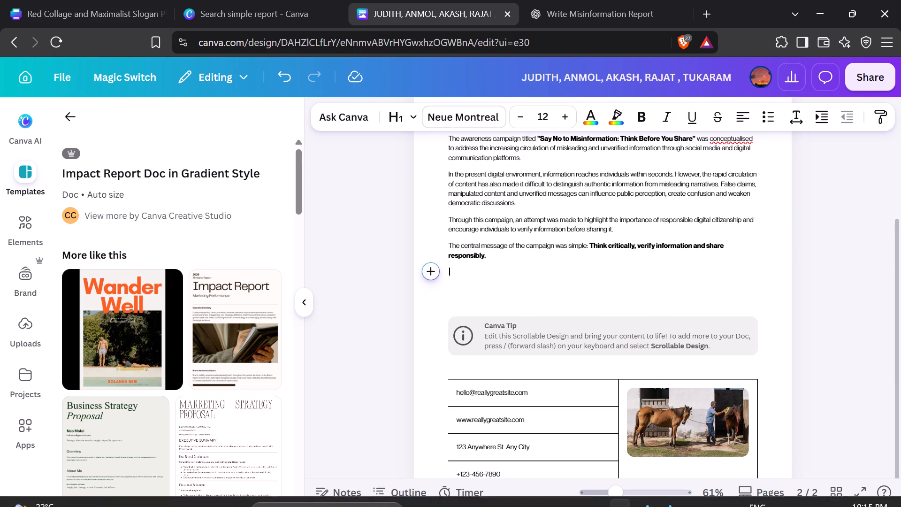
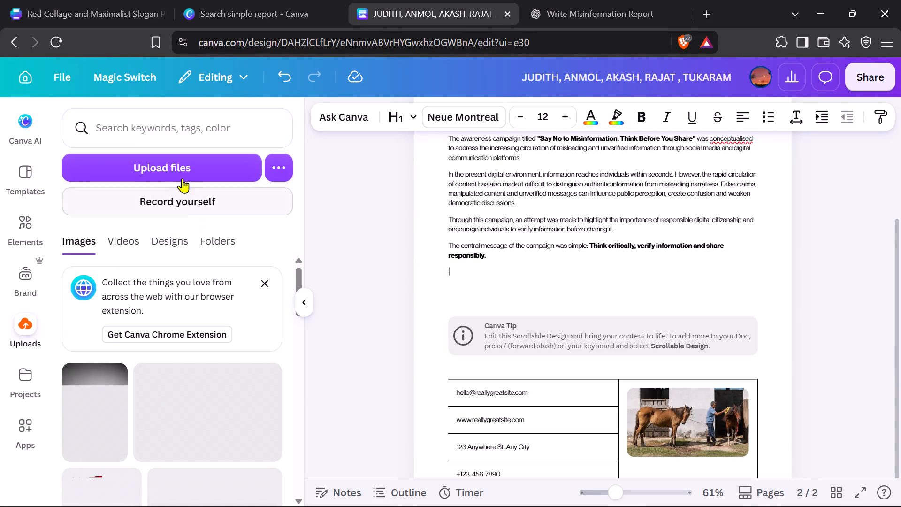
Upload the "say no to misinfo" PDF from the Downloads folder to the design's uploads.
left_click(181, 174)
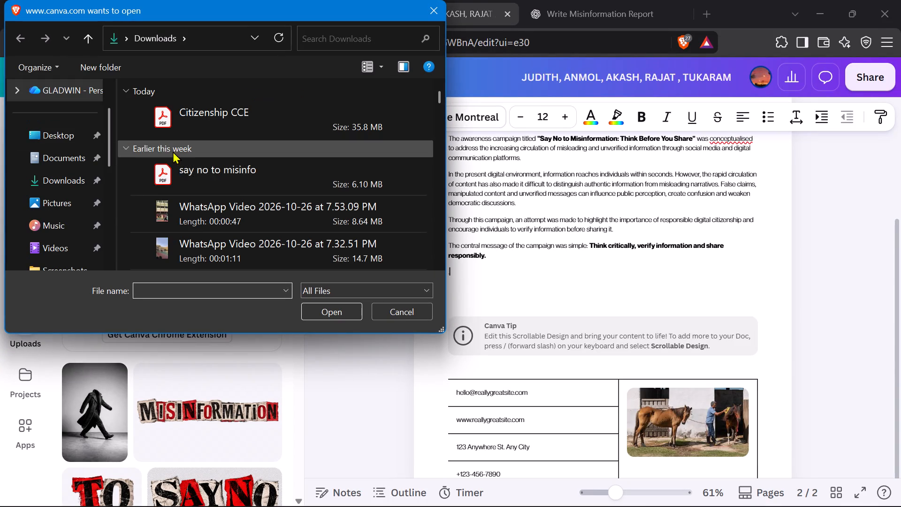
left_click(230, 168)
left_click(328, 307)
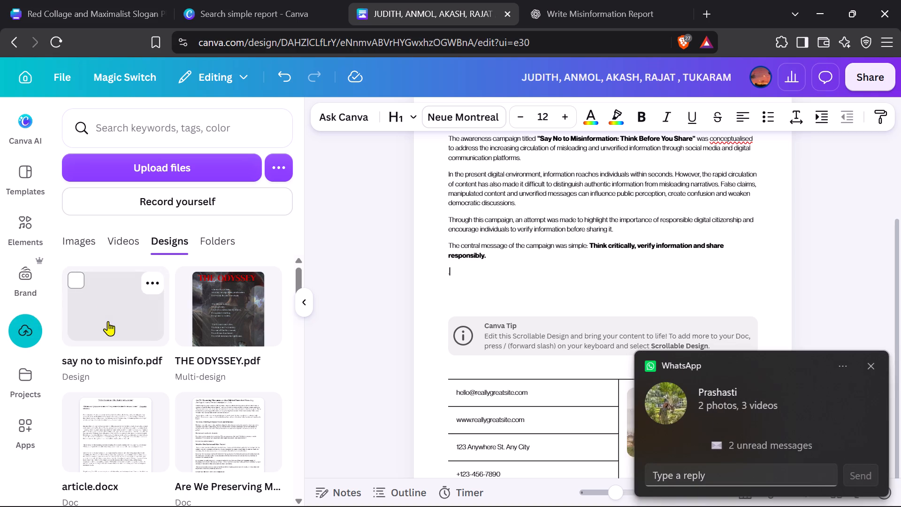
Insert the uploaded "say no to misinfo.pdf" poster below the Campaign Overview text.
left_click(108, 322)
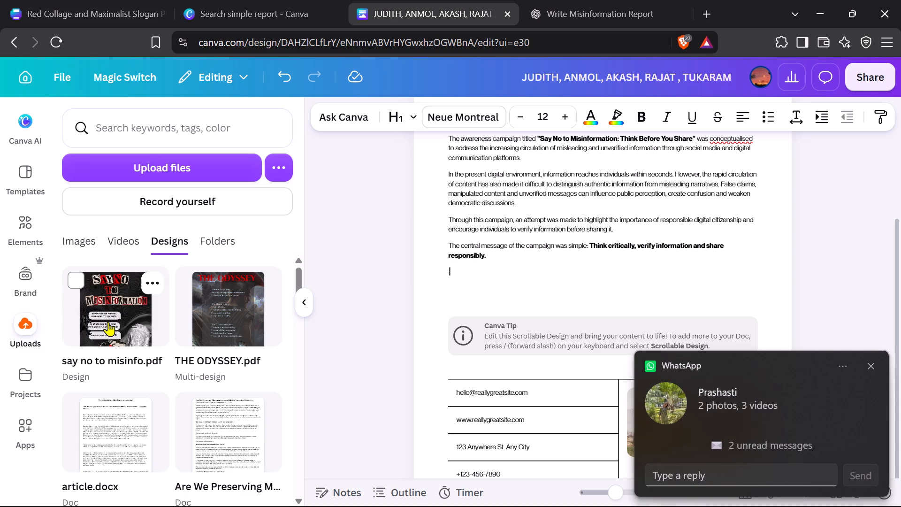
left_click(120, 318)
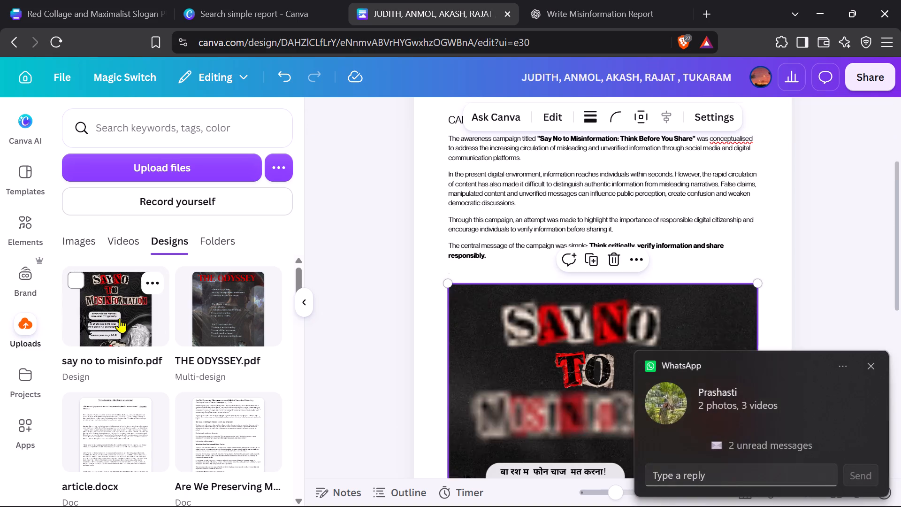
Delete the duplicate copy of the poster below the first one.
scroll(410, 262, "down", 5)
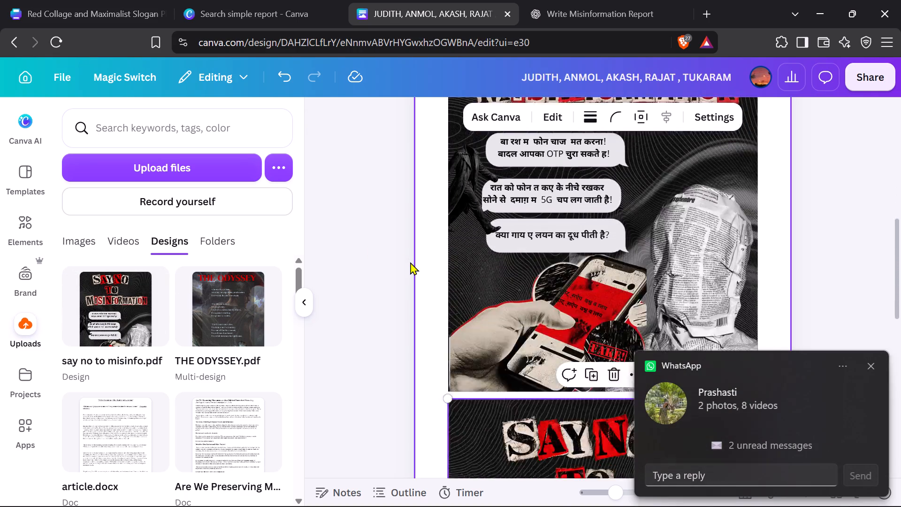
scroll(410, 262, "down", 2)
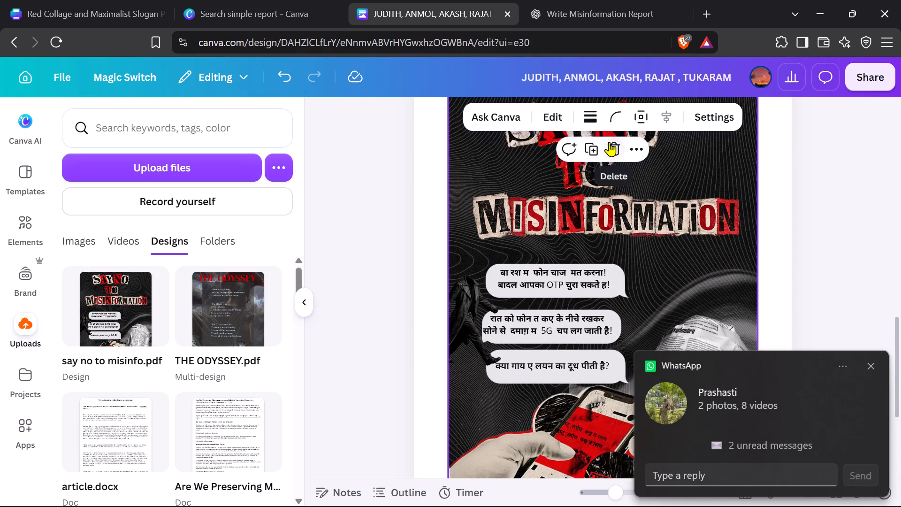
left_click(609, 142)
Review the page layout from the Campaign Report title through the overview text and poster to the closing contact table.
scroll(604, 238, "up", 2)
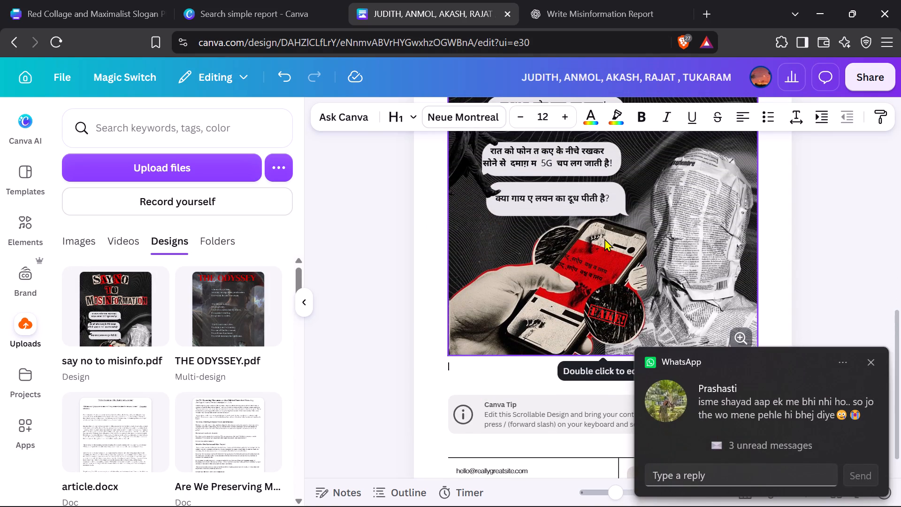
scroll(604, 238, "up", 2)
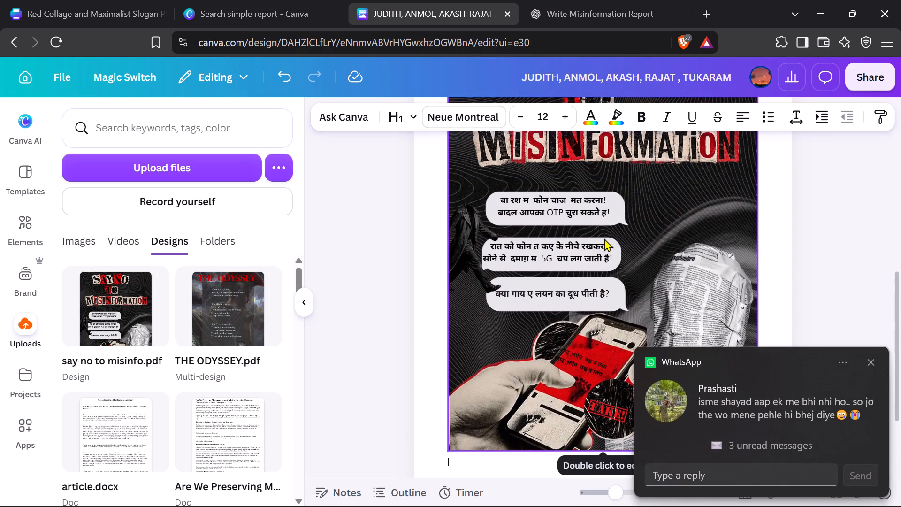
scroll(604, 238, "up", 4)
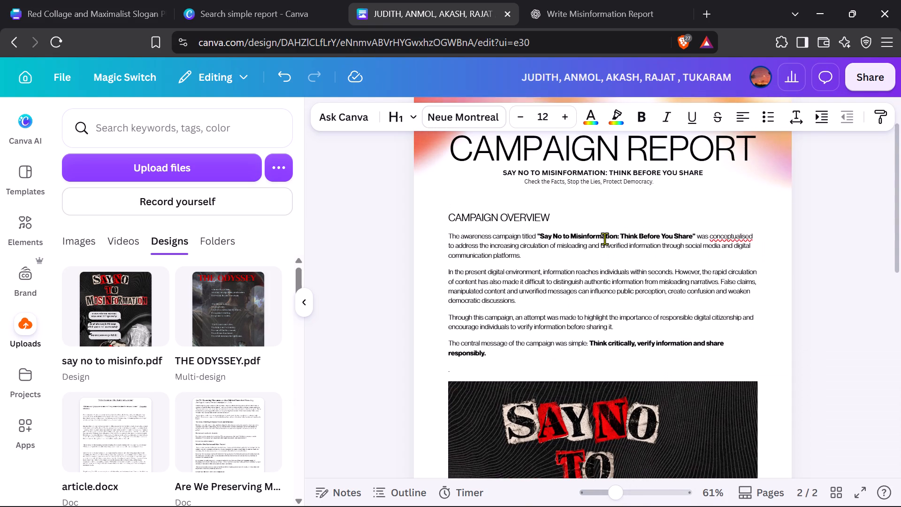
scroll(604, 238, "up", 1)
scroll(604, 238, "down", 2)
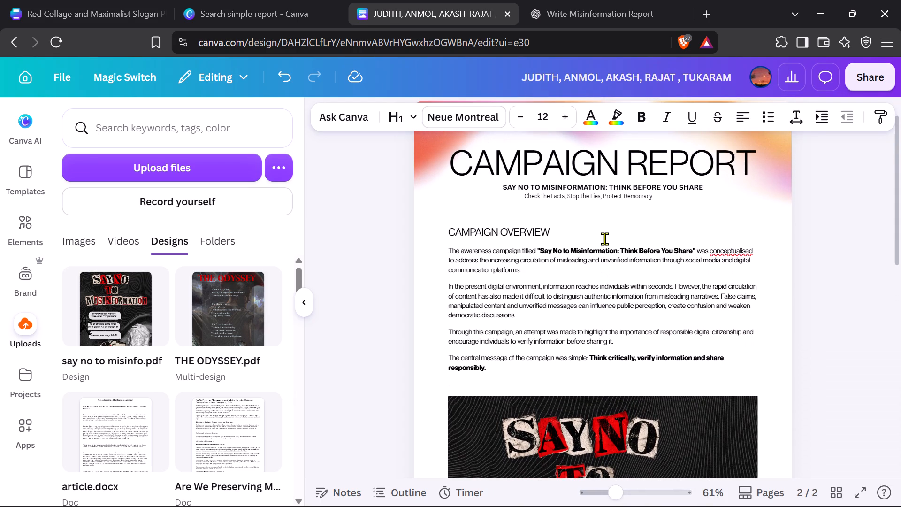
scroll(604, 238, "down", 5)
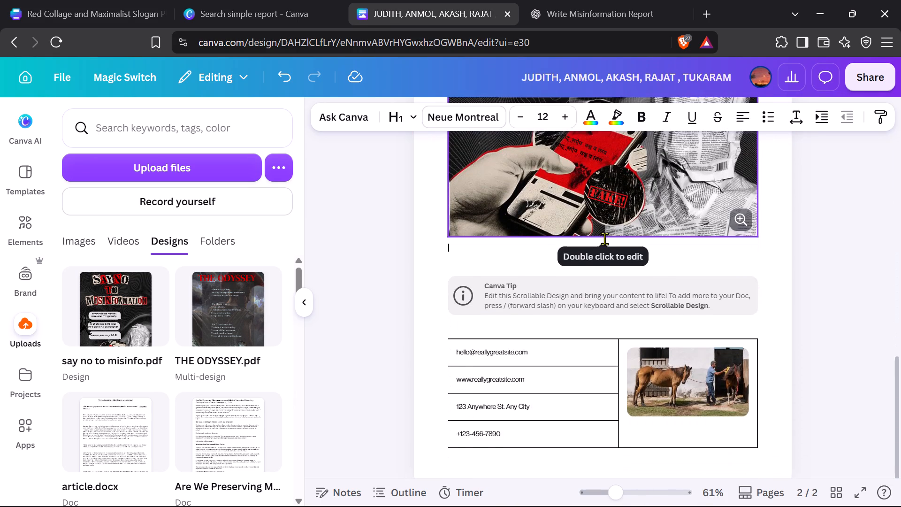
Select the Canva Tip box between the poster and the contact table.
scroll(604, 238, "down", 1)
left_click(576, 287)
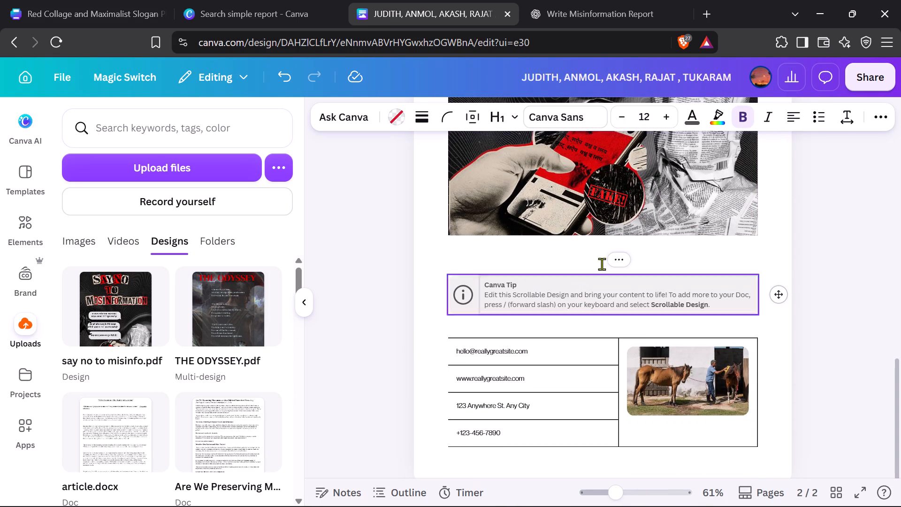
Delete the Canva Tip text column and its info icon from the callout box above the contact details table.
left_click(615, 254)
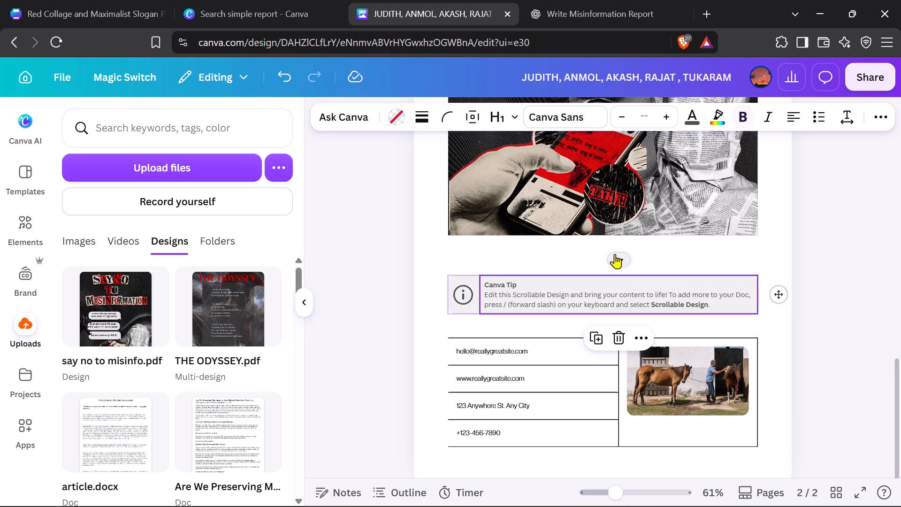
left_click(617, 338)
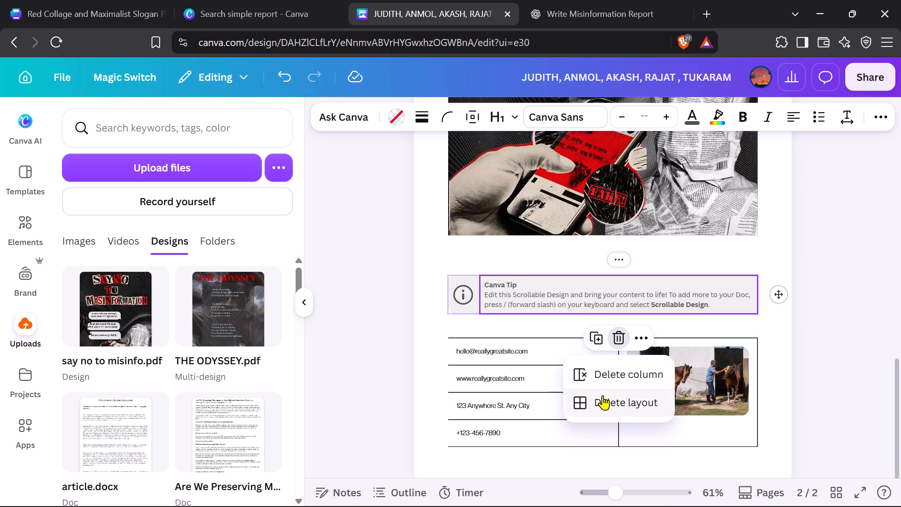
left_click(611, 370)
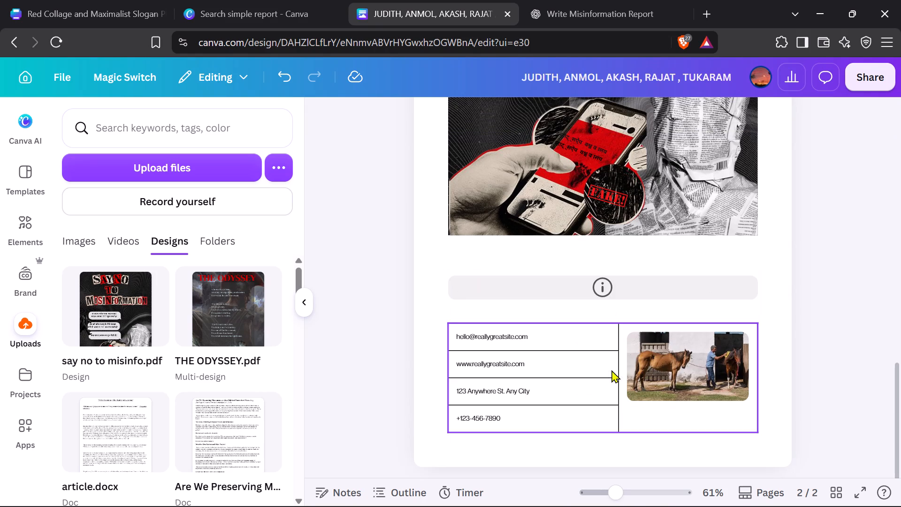
left_click(606, 290)
left_click(619, 320)
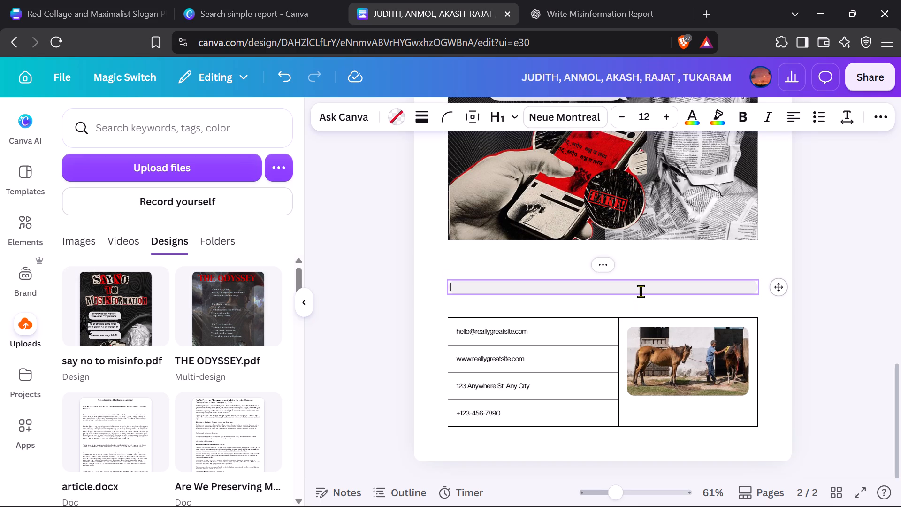
left_click(641, 291)
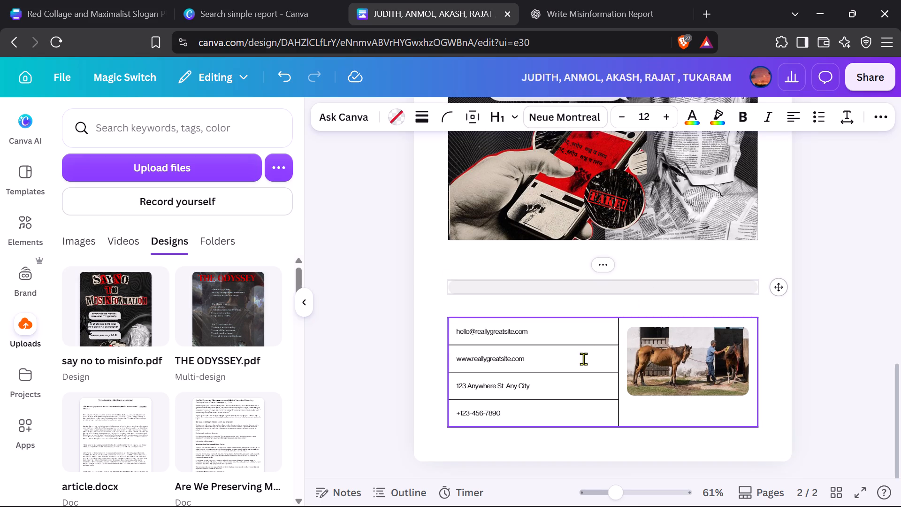
Dismiss the incoming WhatsApp message notification.
scroll(587, 361, "down", 5)
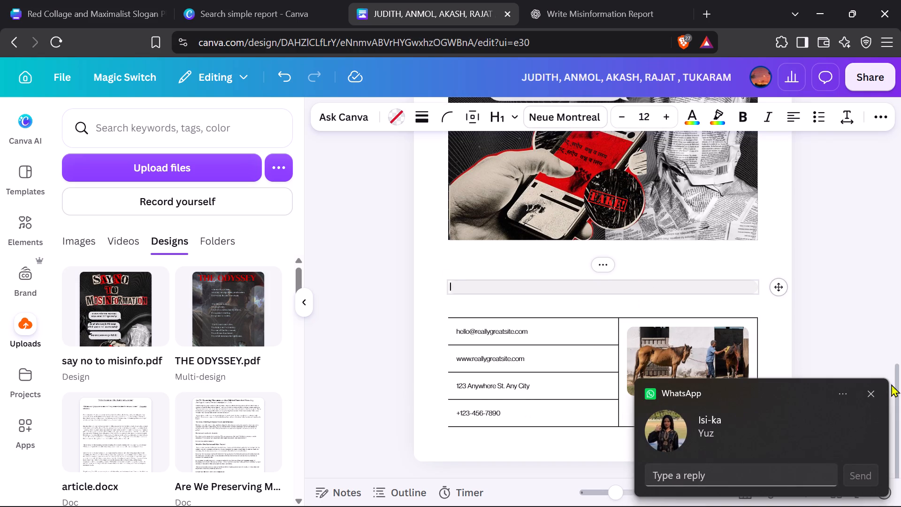
left_click(876, 393)
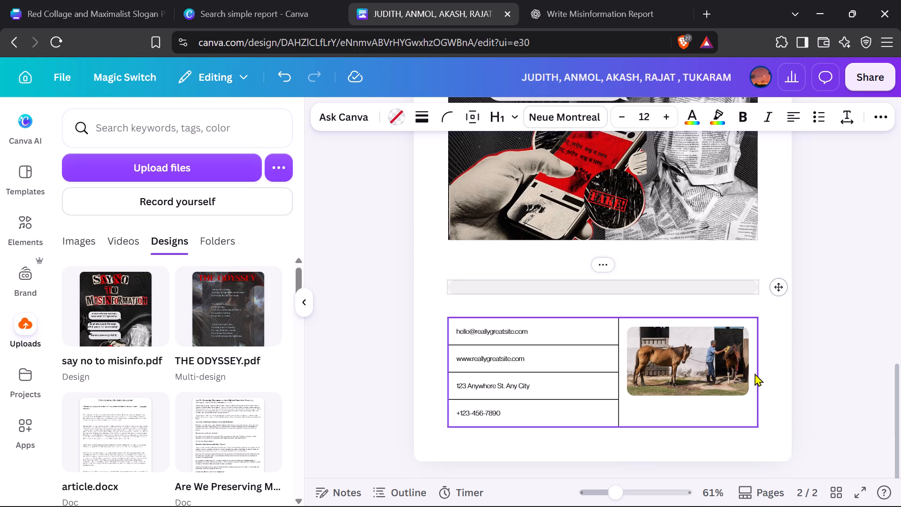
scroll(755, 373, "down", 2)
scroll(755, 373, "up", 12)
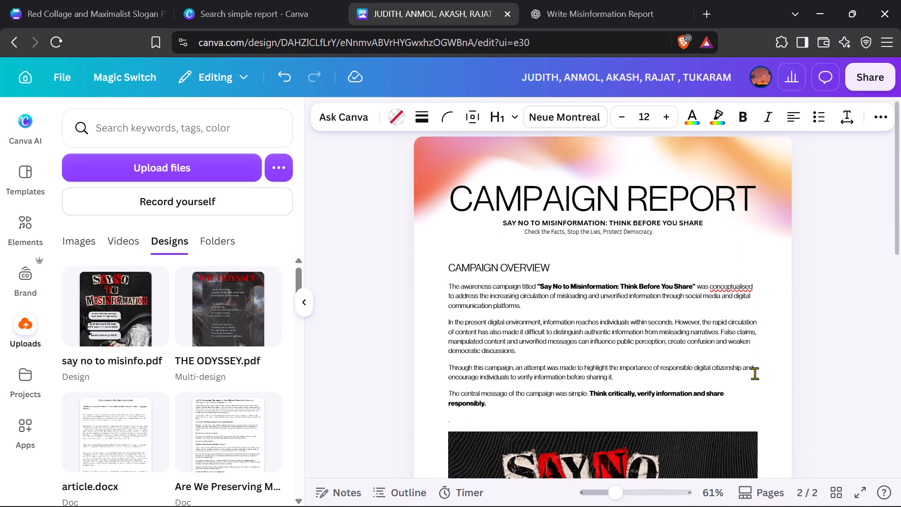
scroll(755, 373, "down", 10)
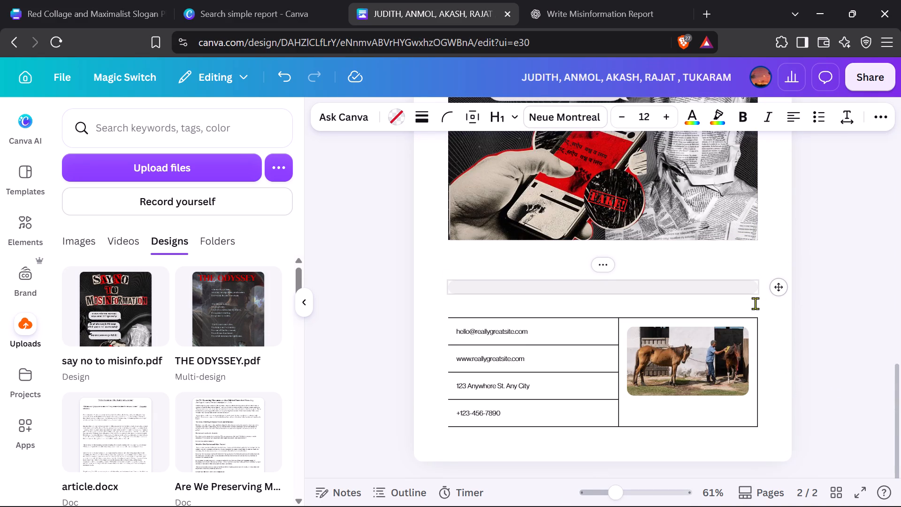
Browse the document templates suggested as similar to Impact Report Doc in Gradient Style.
scroll(755, 303, "up", 5)
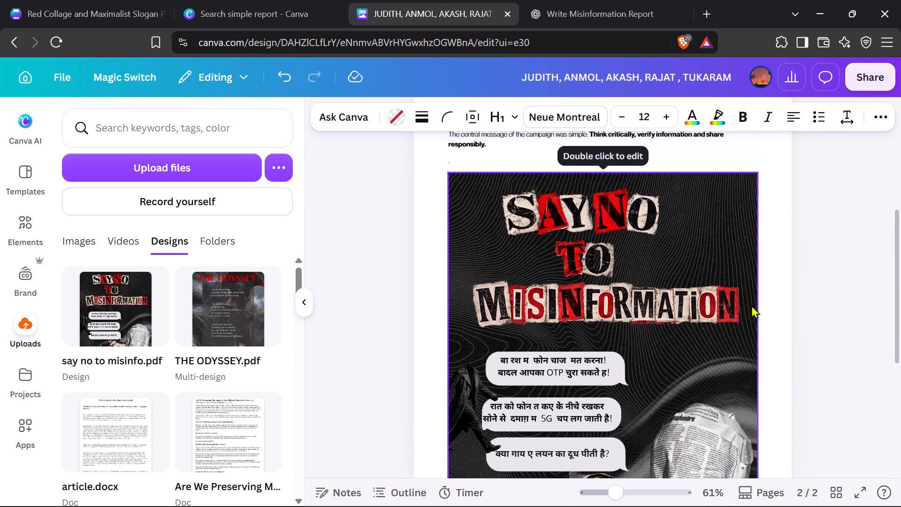
left_click(33, 178)
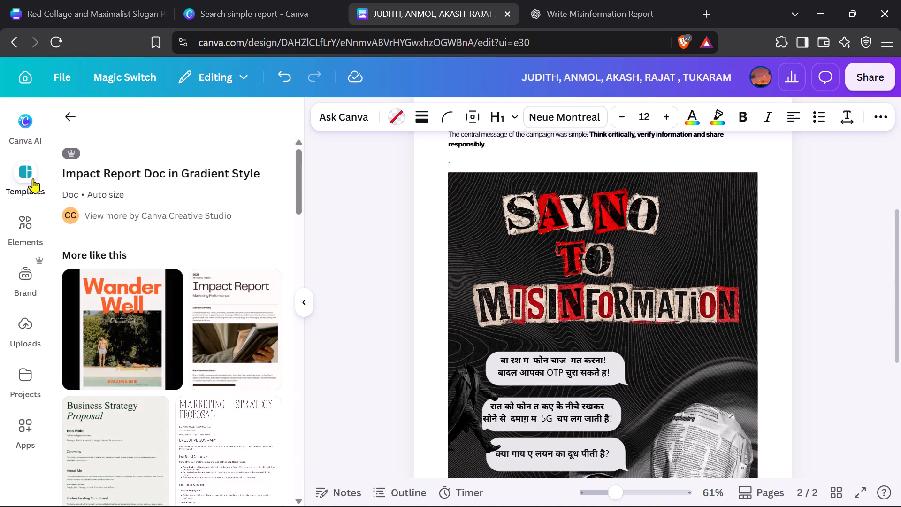
scroll(111, 344, "down", 2)
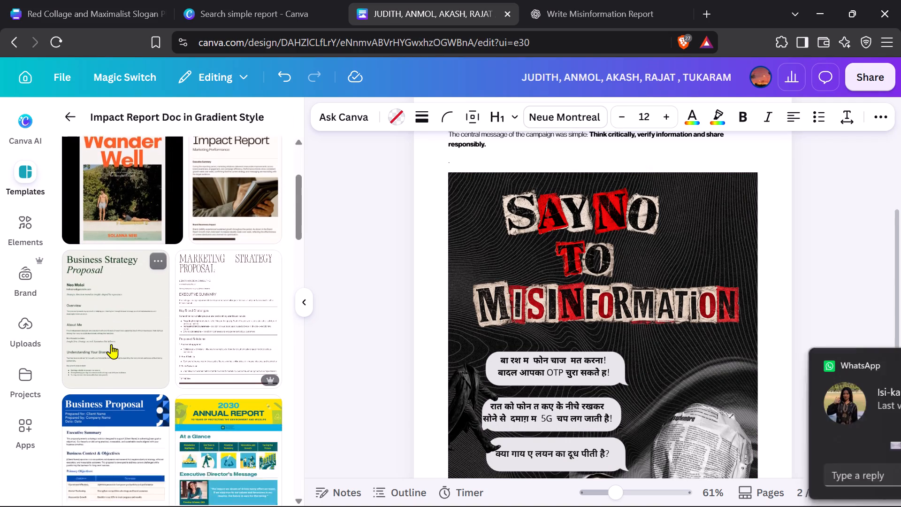
scroll(111, 344, "down", 2)
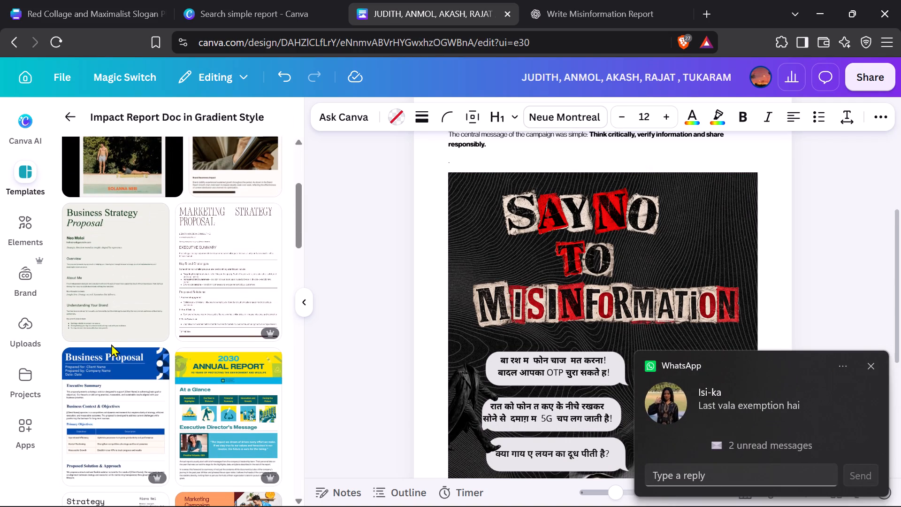
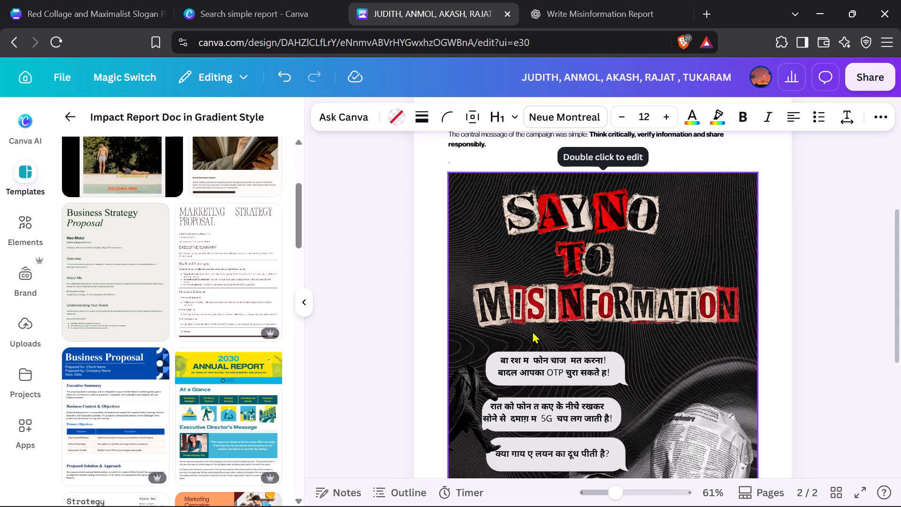
Set the font size of the four body paragraphs under Campaign Overview to 15.
scroll(532, 331, "up", 2)
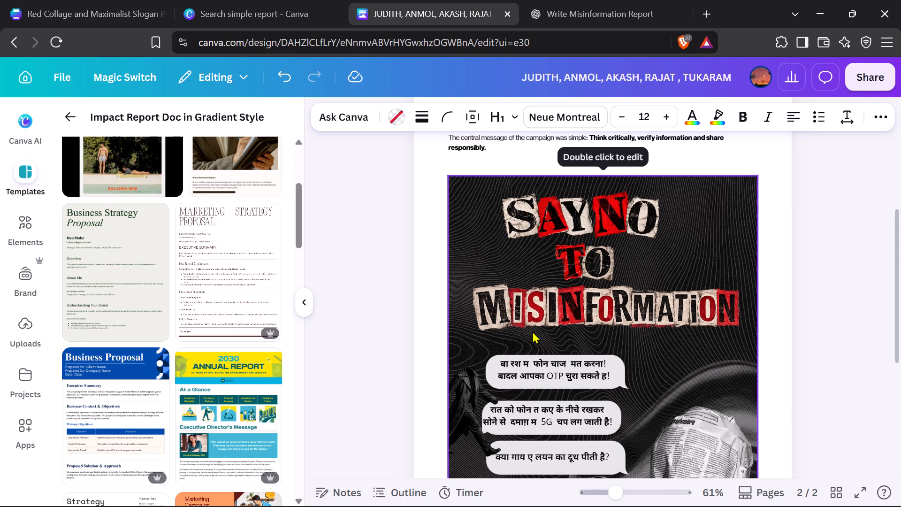
left_click(832, 228)
scroll(832, 228, "up", 3)
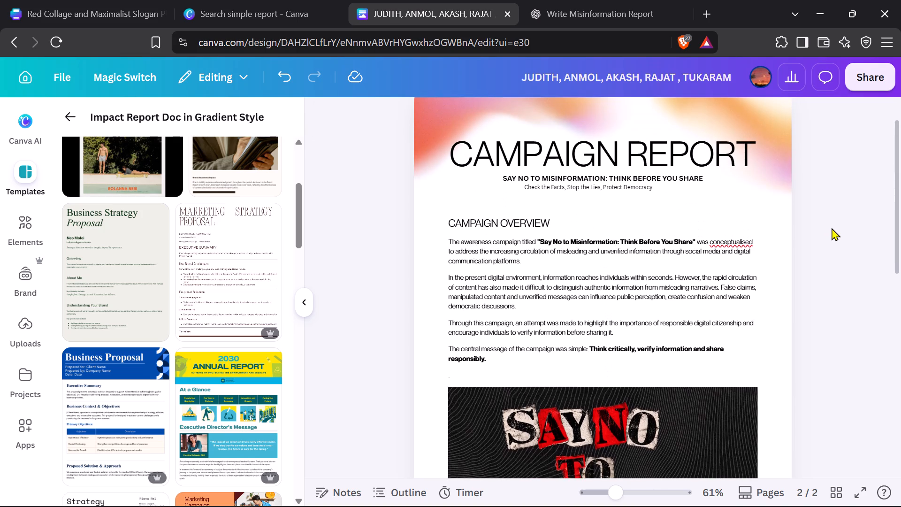
scroll(832, 228, "up", 1)
left_click(718, 256)
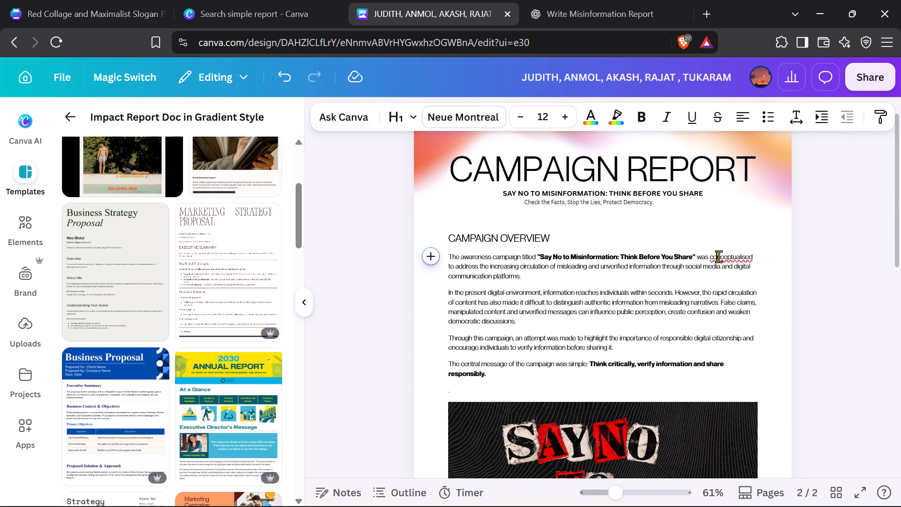
left_click_drag(718, 256, 682, 319)
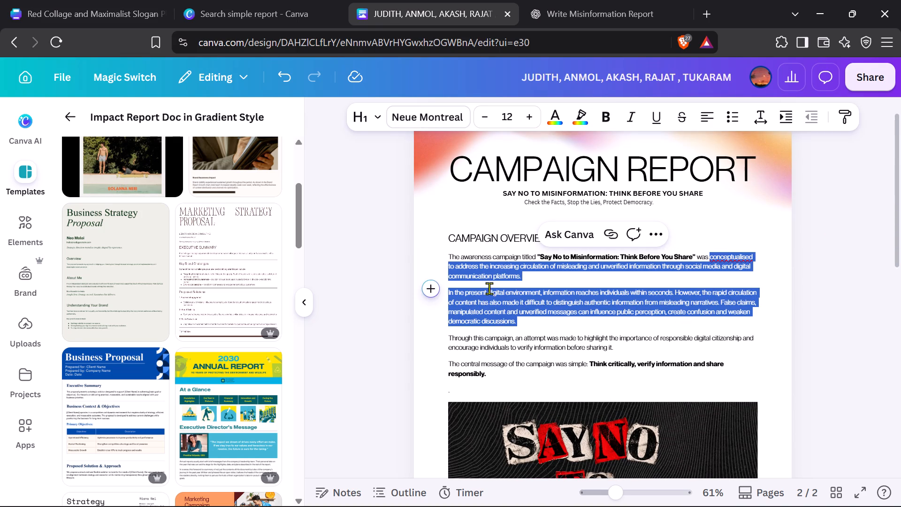
left_click(449, 259)
left_click_drag(449, 259, 487, 367)
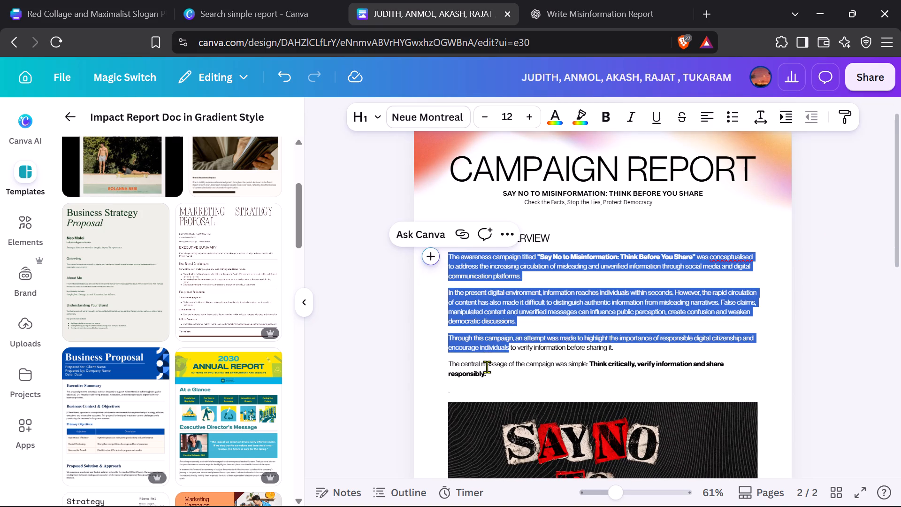
left_click_drag(487, 367, 487, 373)
left_click(529, 117)
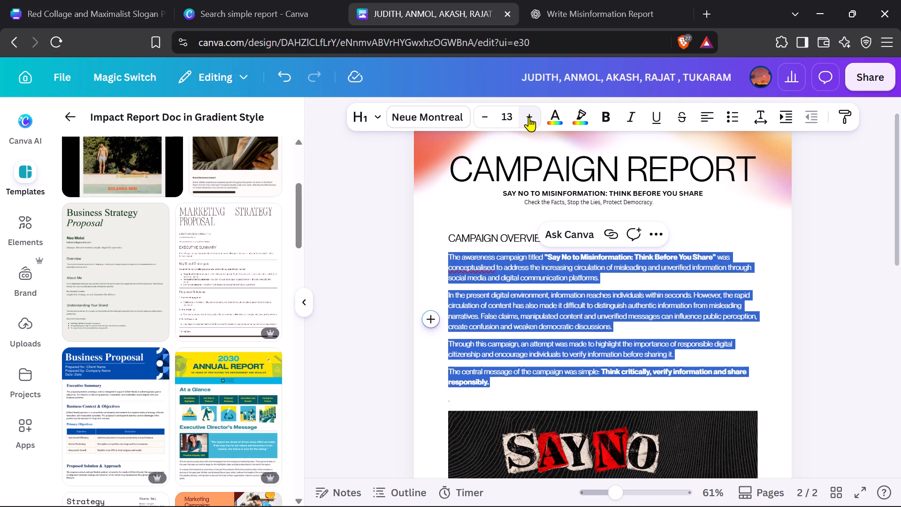
left_click(529, 117)
left_click(529, 117)
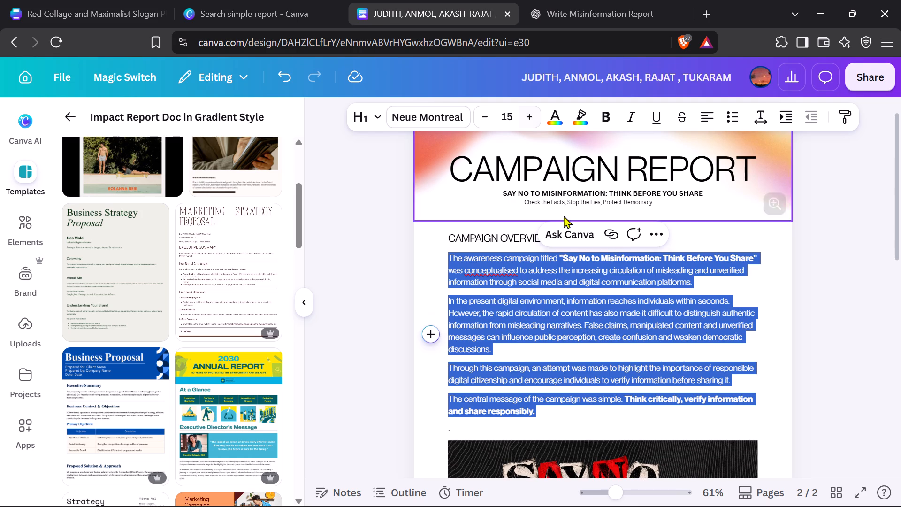
left_click(845, 299)
Open the Campaign Report header banner for editing, add a blank second page to it, and save the banner.
scroll(845, 299, "down", 1)
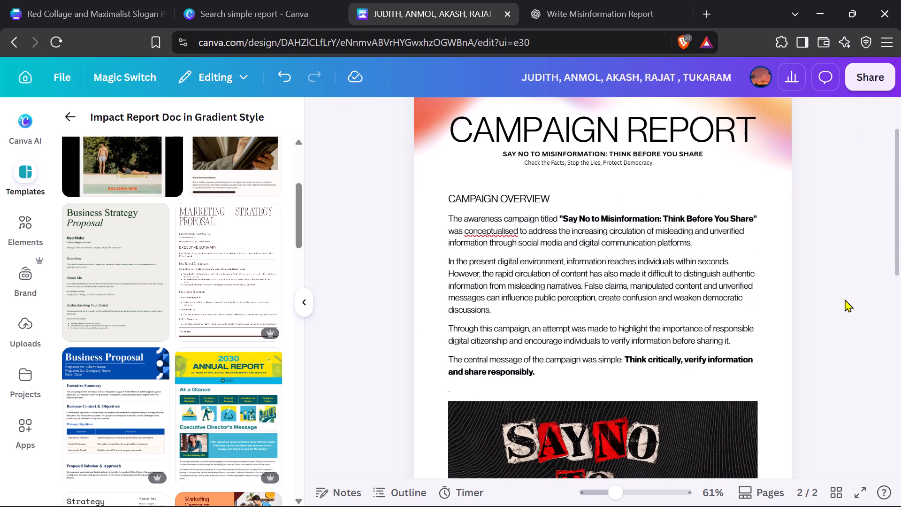
scroll(845, 299, "down", 5)
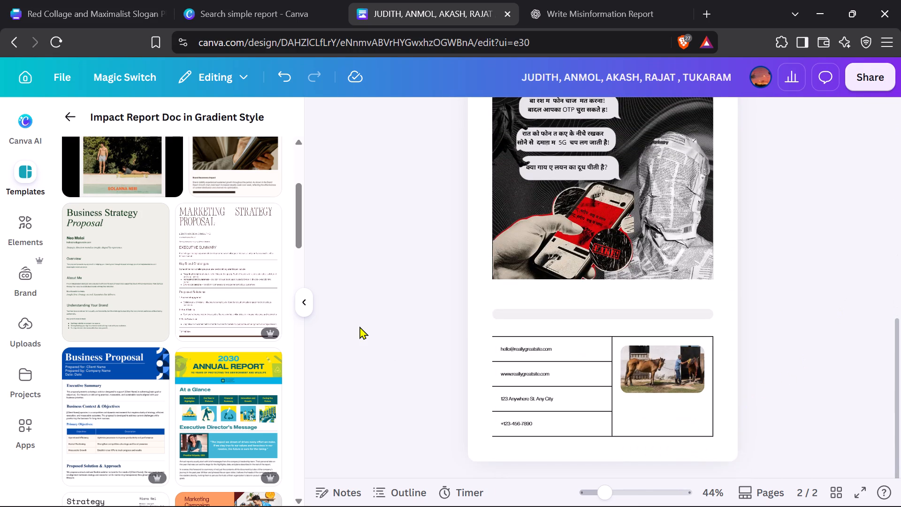
scroll(359, 326, "up", 5)
left_click(588, 275)
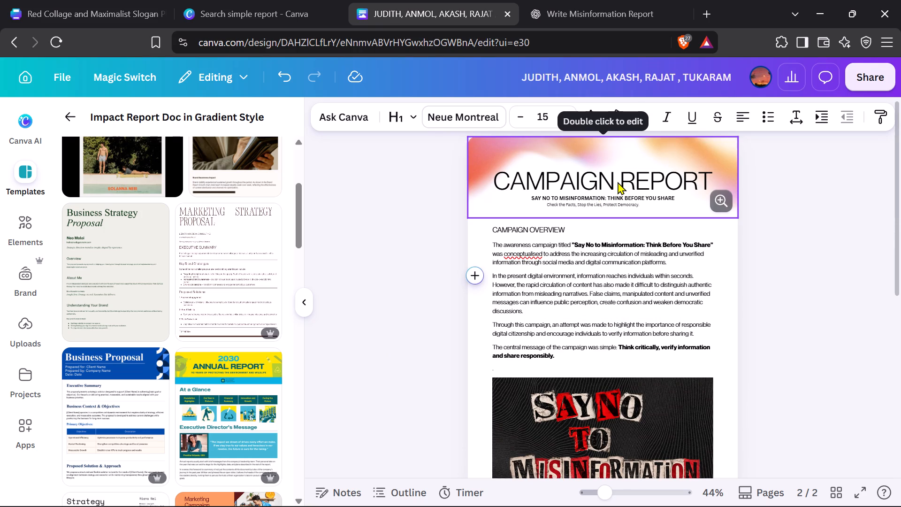
left_click(631, 183)
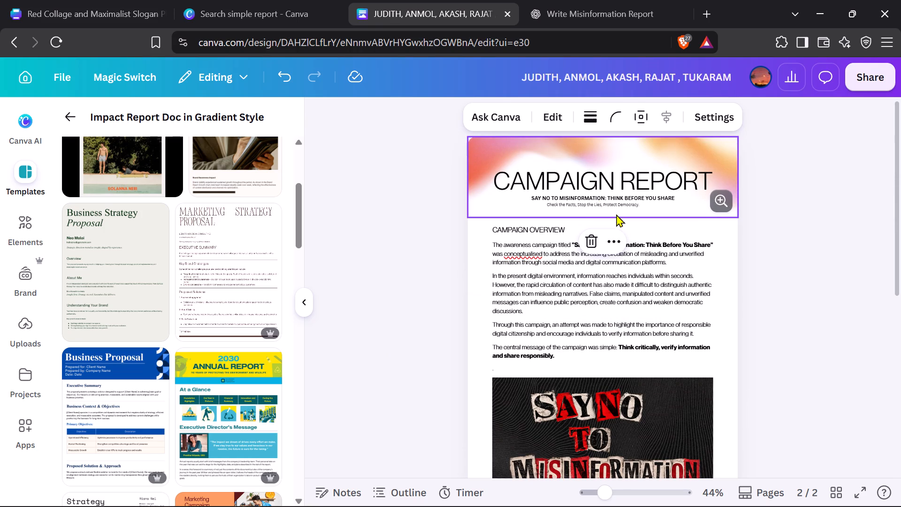
left_click(657, 157)
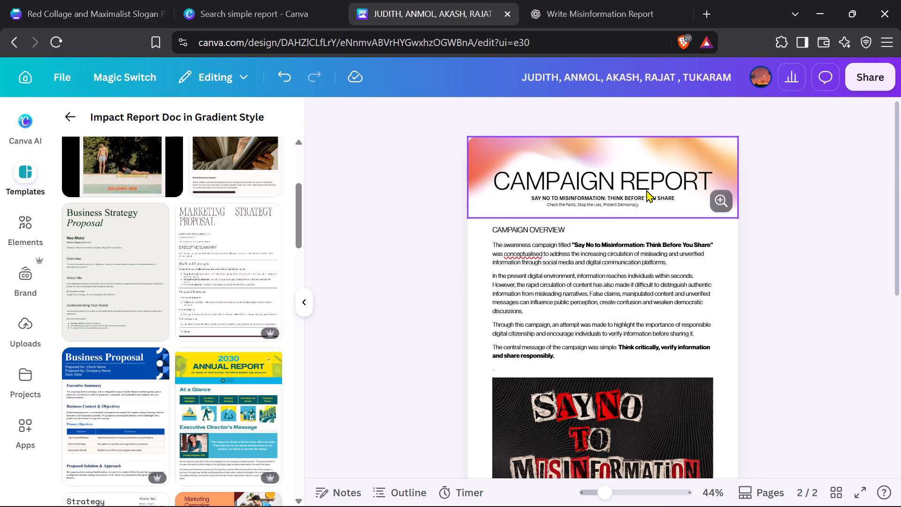
double_click(646, 190)
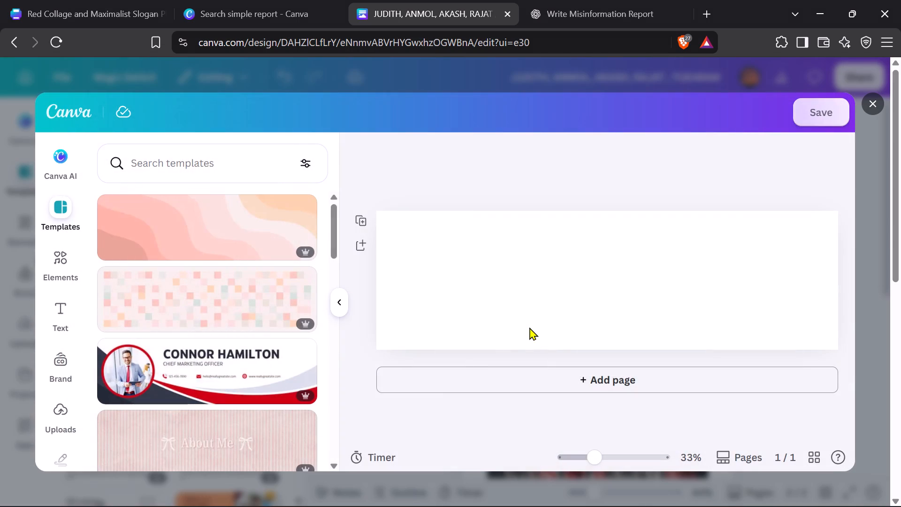
left_click(509, 378)
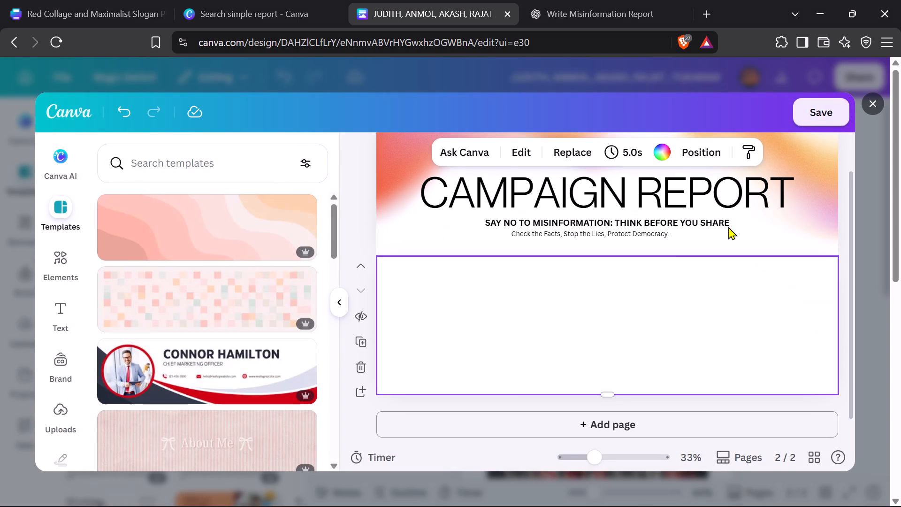
left_click(822, 117)
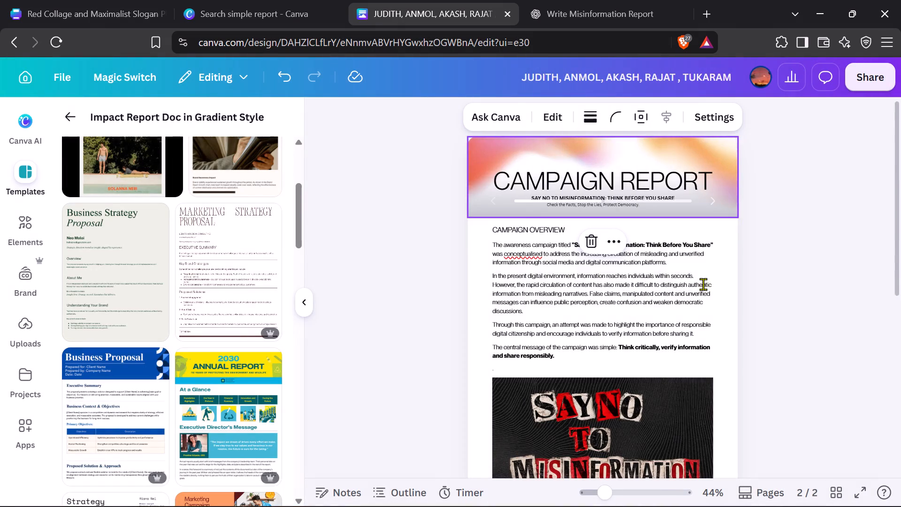
Delete the whole contact details table with the horse photo at the end of the document.
scroll(703, 284, "down", 6)
scroll(703, 284, "up", 5)
scroll(703, 284, "down", 1)
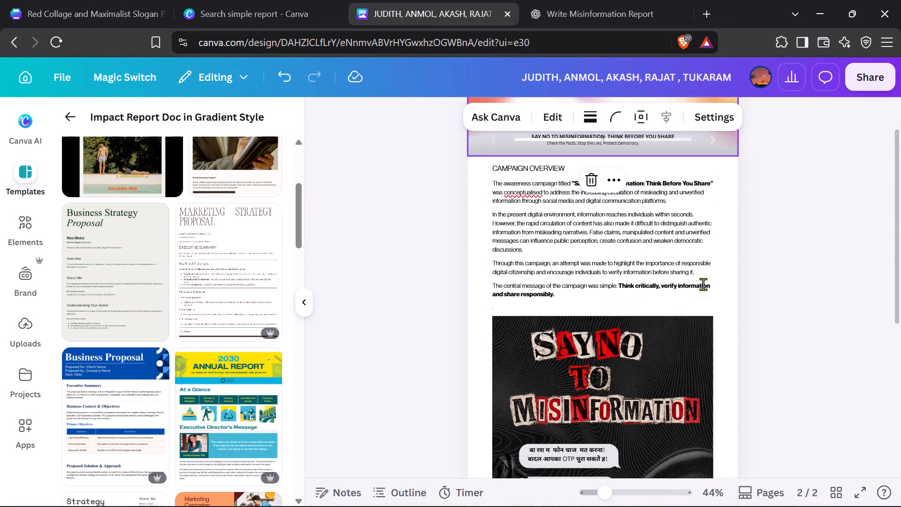
scroll(703, 284, "down", 4)
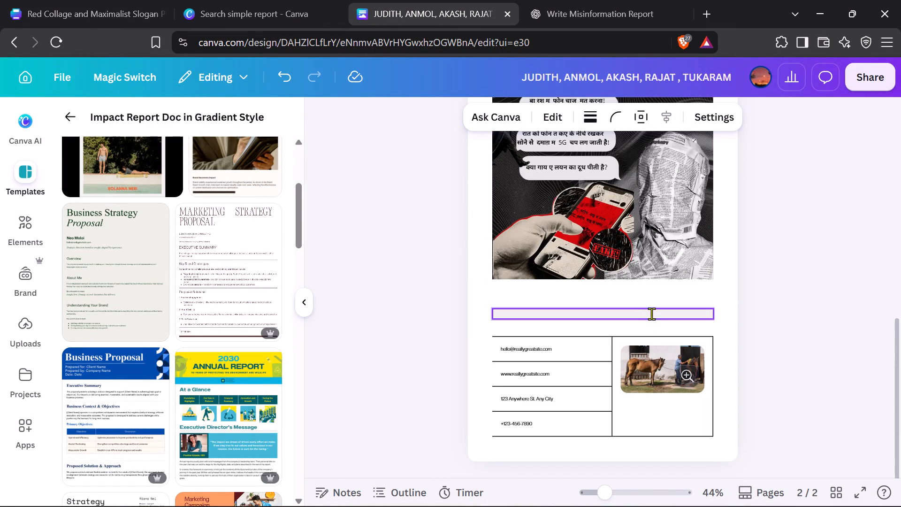
left_click(625, 403)
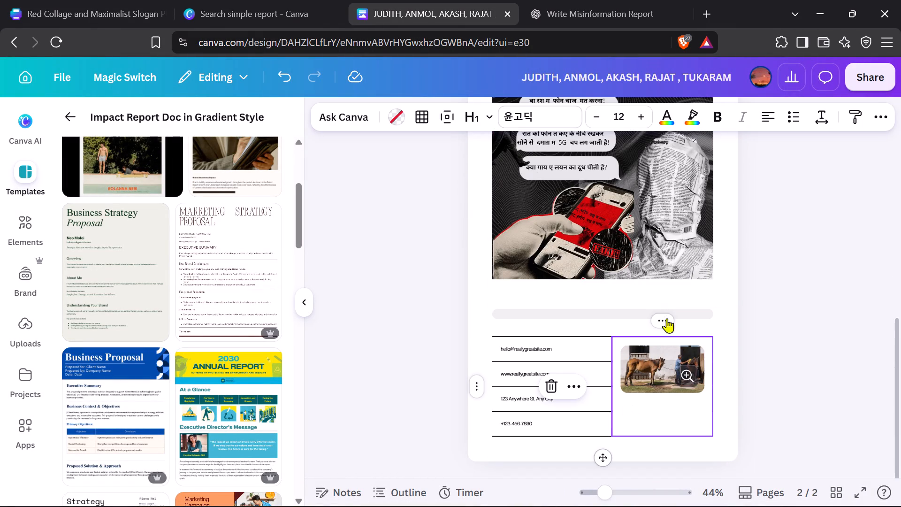
left_click(663, 318)
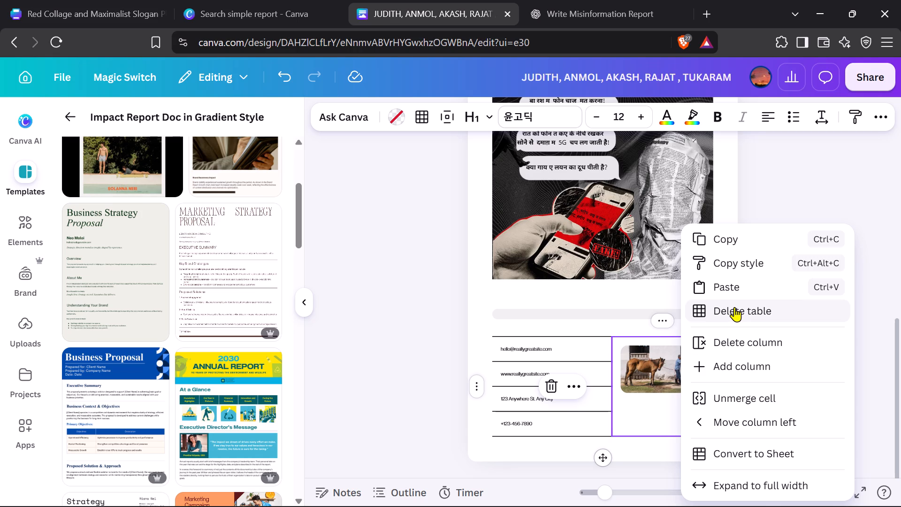
left_click(734, 307)
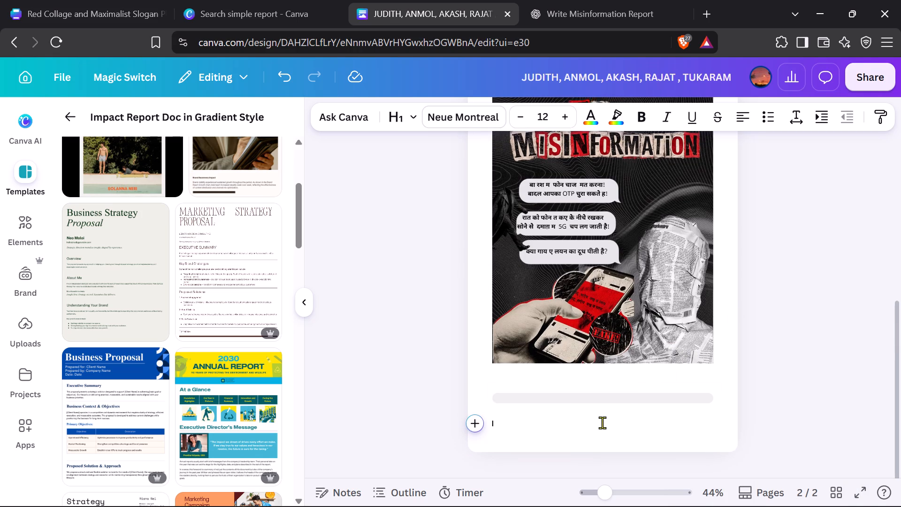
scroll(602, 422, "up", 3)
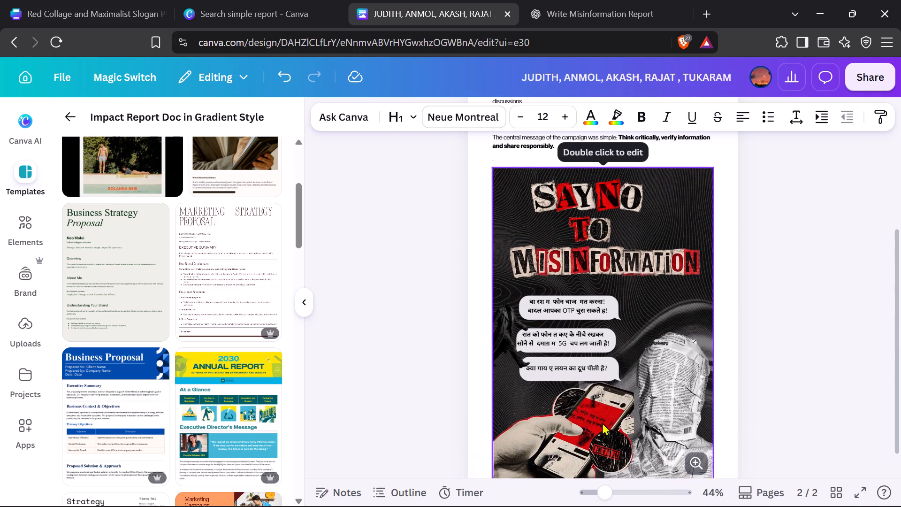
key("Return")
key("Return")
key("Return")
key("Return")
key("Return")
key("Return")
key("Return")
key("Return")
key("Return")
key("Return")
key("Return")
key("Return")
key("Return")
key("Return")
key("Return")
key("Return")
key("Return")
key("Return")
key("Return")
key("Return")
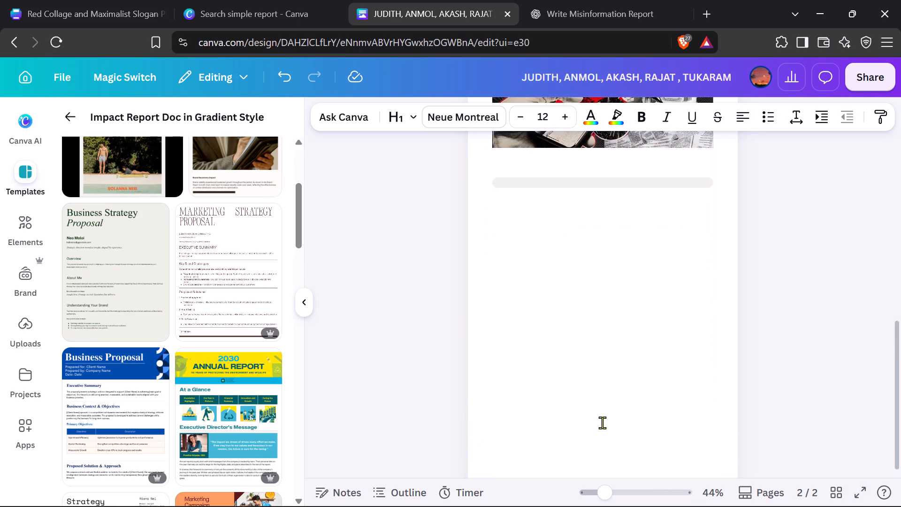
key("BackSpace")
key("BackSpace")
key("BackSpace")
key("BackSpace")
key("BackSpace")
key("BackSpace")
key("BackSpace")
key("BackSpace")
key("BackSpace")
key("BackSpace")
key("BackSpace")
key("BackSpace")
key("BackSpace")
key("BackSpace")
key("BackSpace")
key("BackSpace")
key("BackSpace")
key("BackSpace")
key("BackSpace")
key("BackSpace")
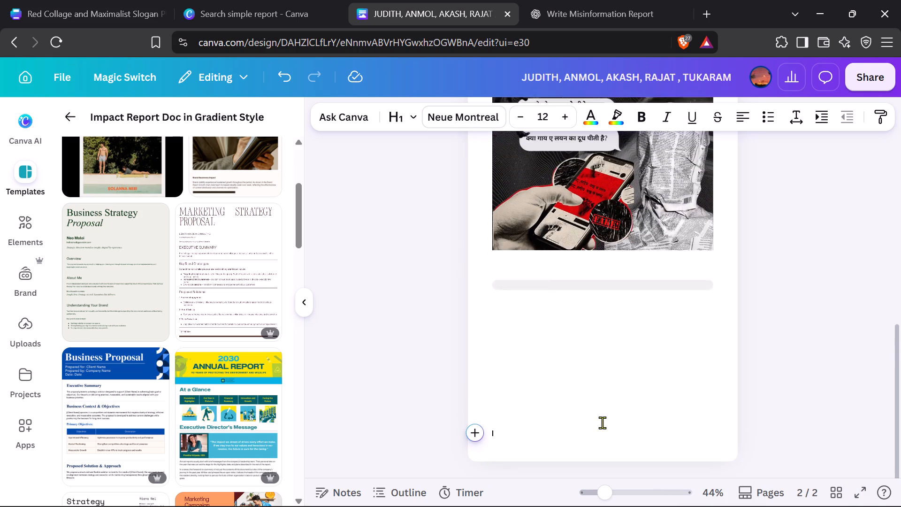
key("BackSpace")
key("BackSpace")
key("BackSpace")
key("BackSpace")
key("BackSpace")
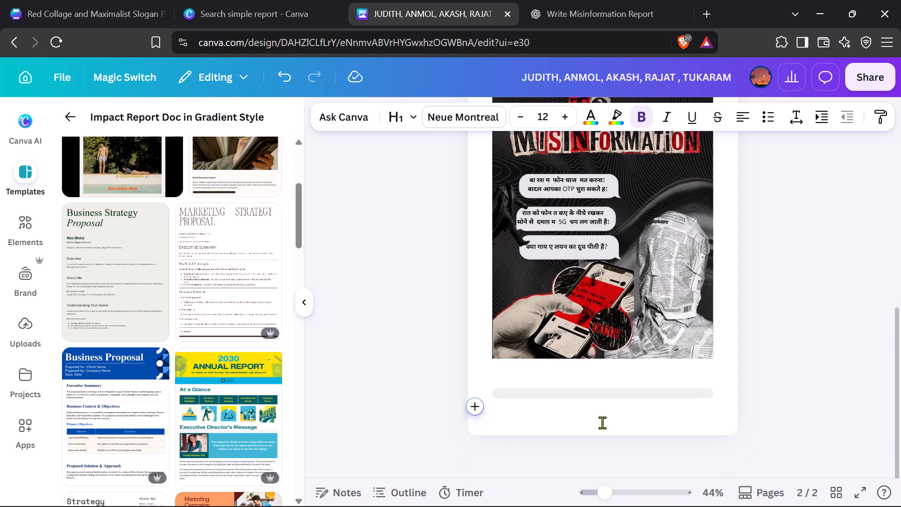
Move the empty callout box up so it sits directly beneath the Say No to Misinformation poster.
left_click(609, 391)
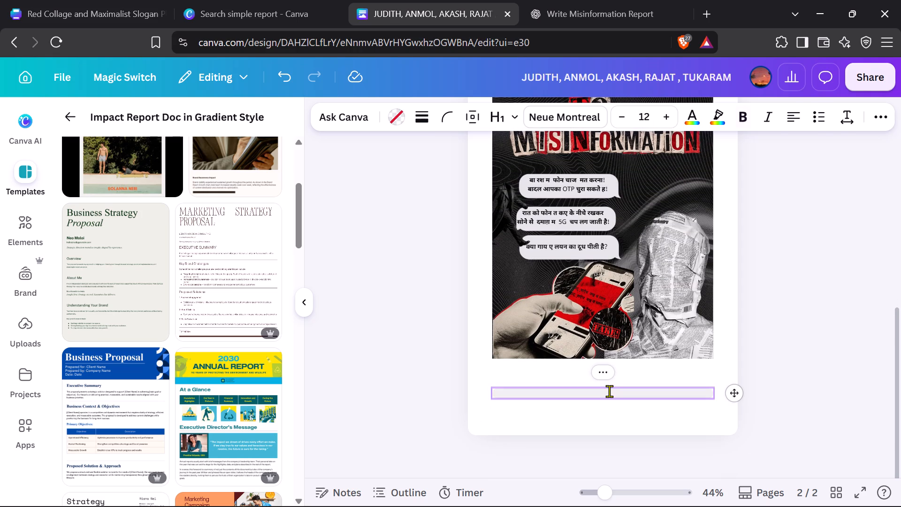
key("Up")
key("Up")
key("Up")
key("Up")
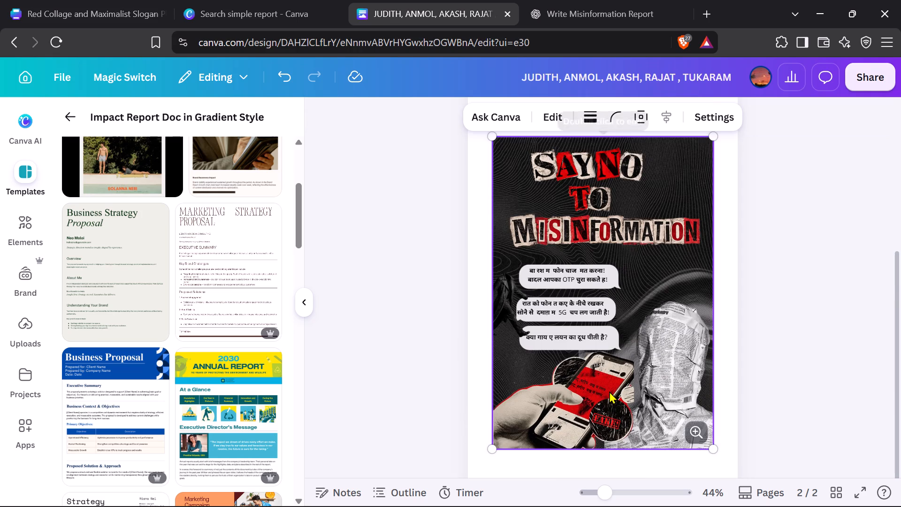
scroll(609, 391, "down", 1)
left_click(687, 419)
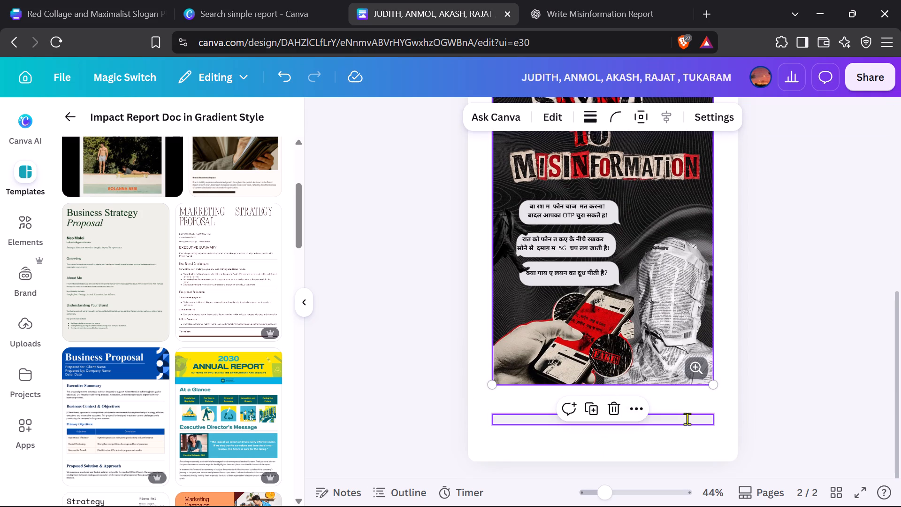
left_click_drag(733, 422, 734, 410)
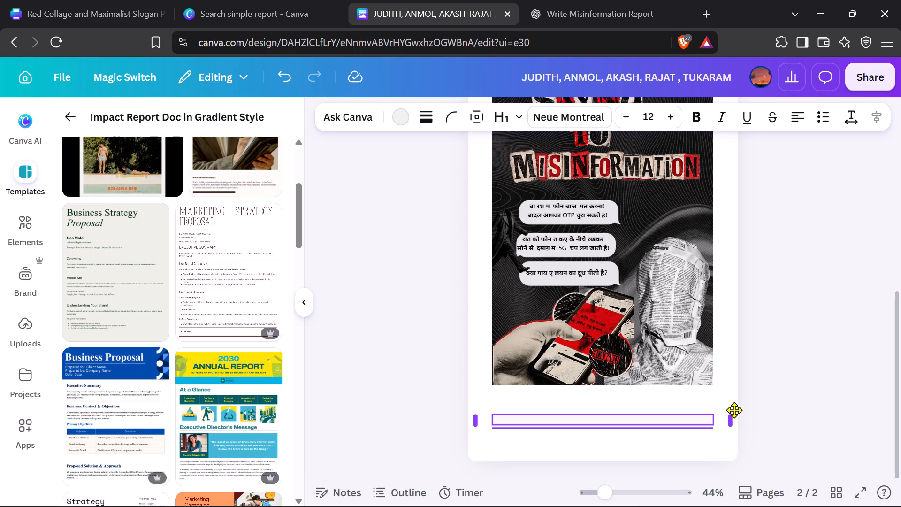
left_click_drag(734, 410, 728, 403)
left_click(833, 369)
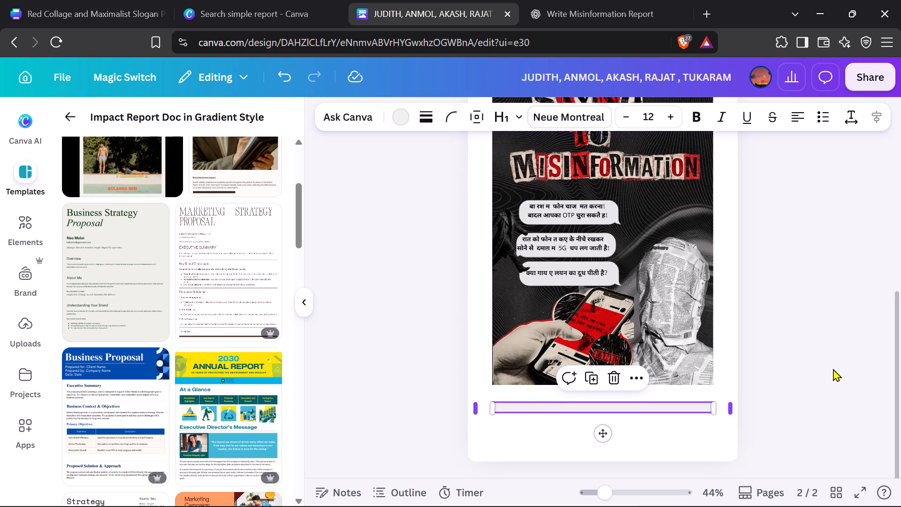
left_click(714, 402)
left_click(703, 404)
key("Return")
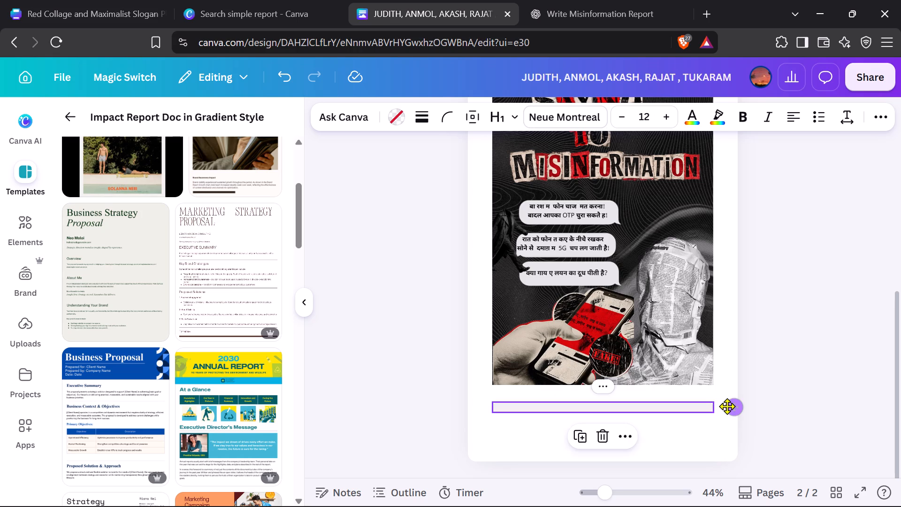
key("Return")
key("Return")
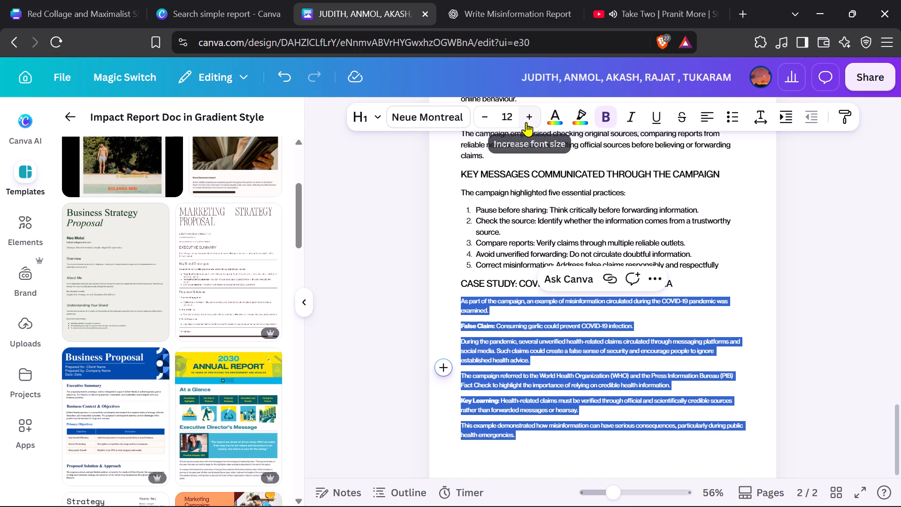
left_click(526, 122)
left_click(526, 122)
left_click(526, 122)
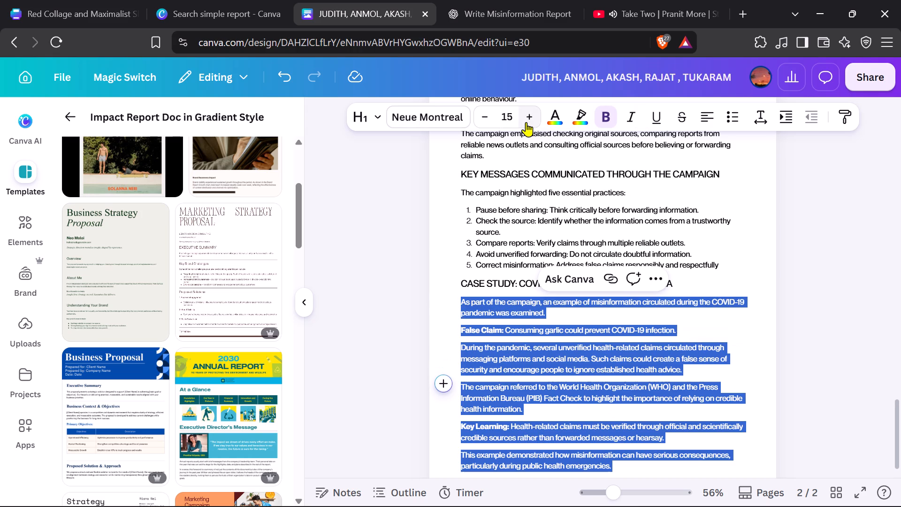
left_click(733, 247)
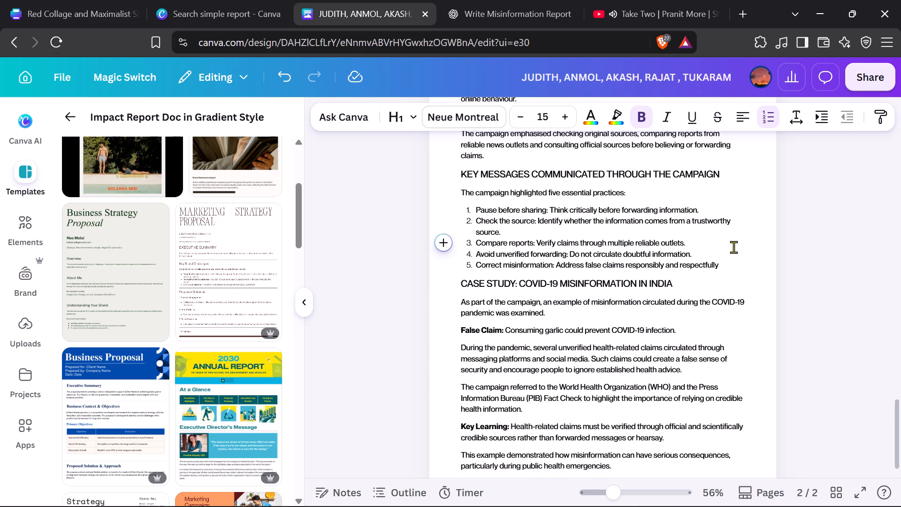
Add an empty line after the last paragraph of the case study.
scroll(733, 247, "down", 2)
left_click(632, 359)
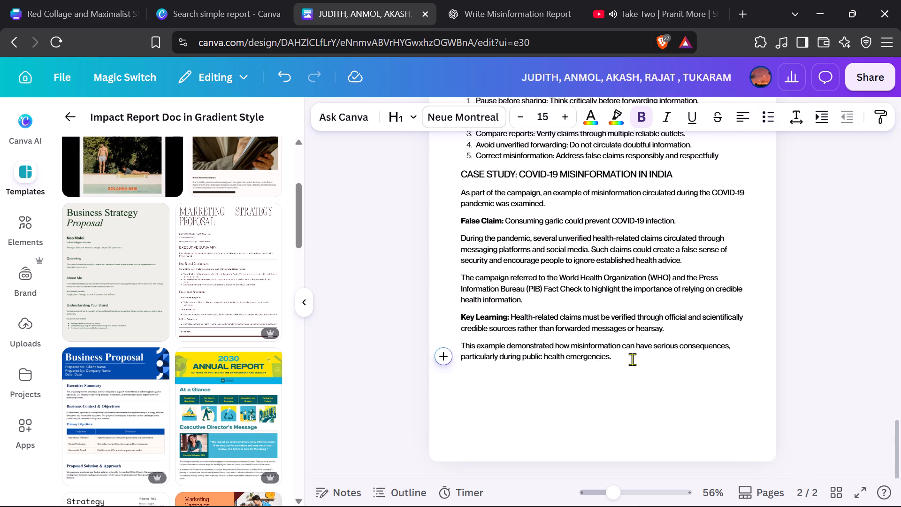
key("Return")
Remove the bold formatting from the central message paragraph at the end of the Campaign Overview section.
scroll(632, 359, "up", 13)
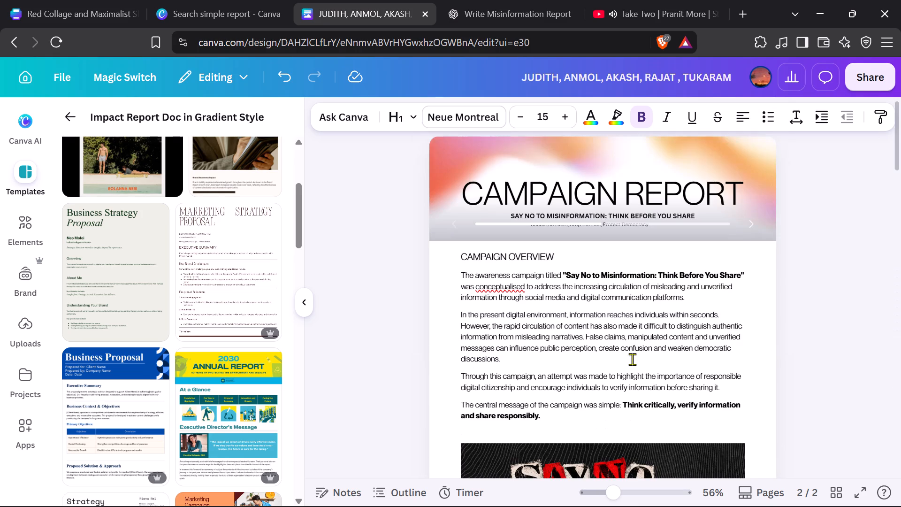
scroll(632, 359, "down", 1)
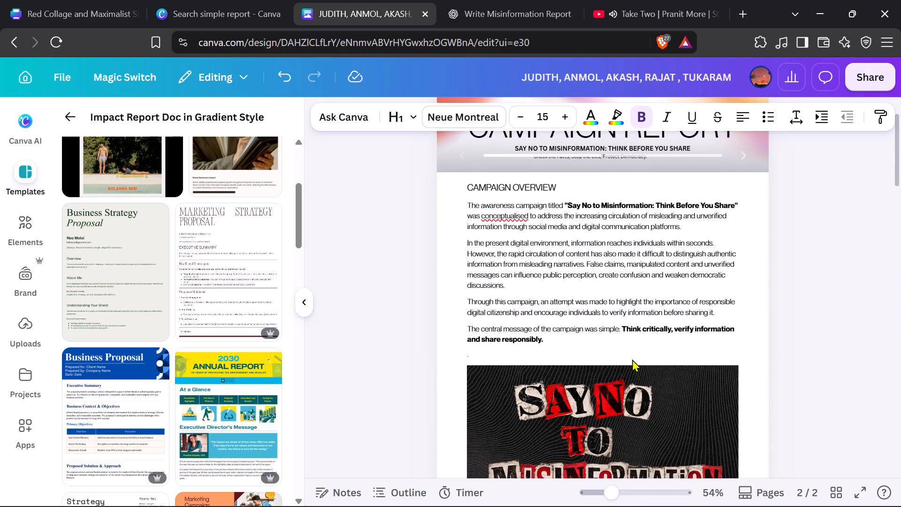
scroll(632, 359, "up", 1)
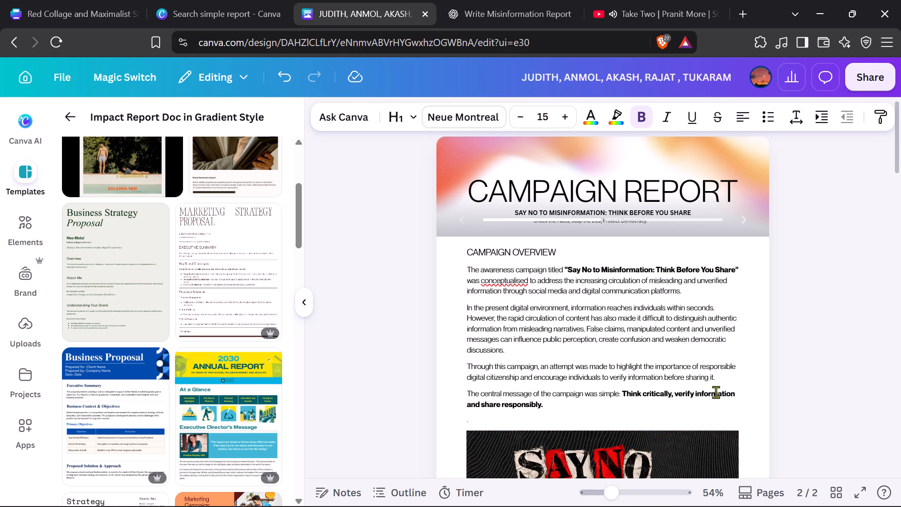
scroll(718, 303, "down", 2)
triple_click(661, 330)
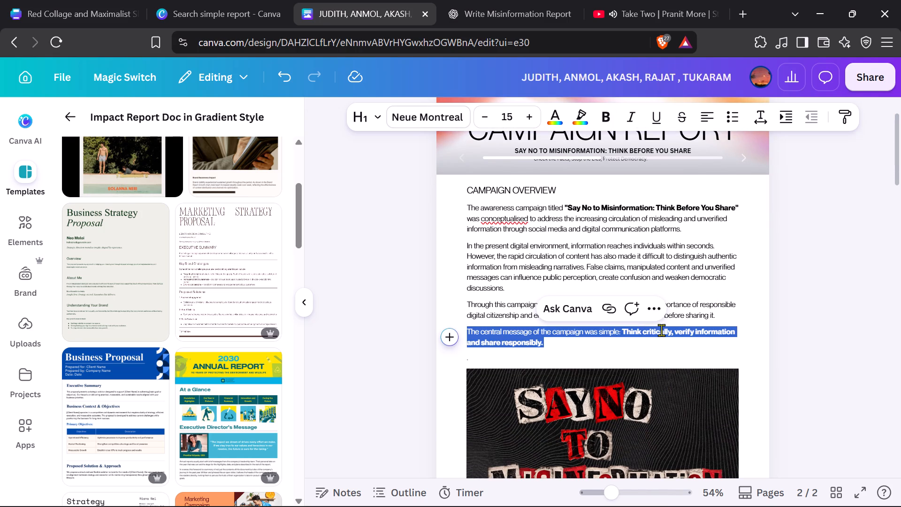
left_click(609, 123)
left_click(609, 123)
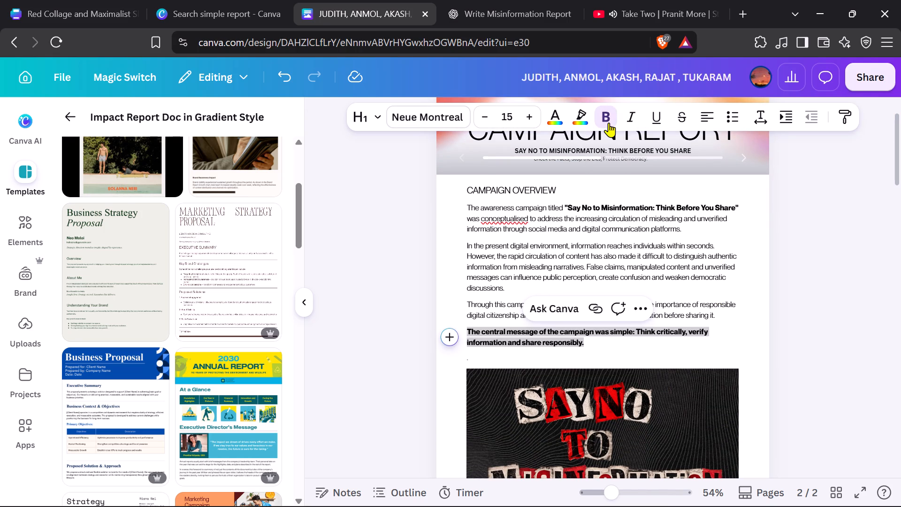
left_click(678, 351)
Review the report's layout and text from the campaign poster down to the COVID-19 case study.
scroll(678, 351, "down", 1)
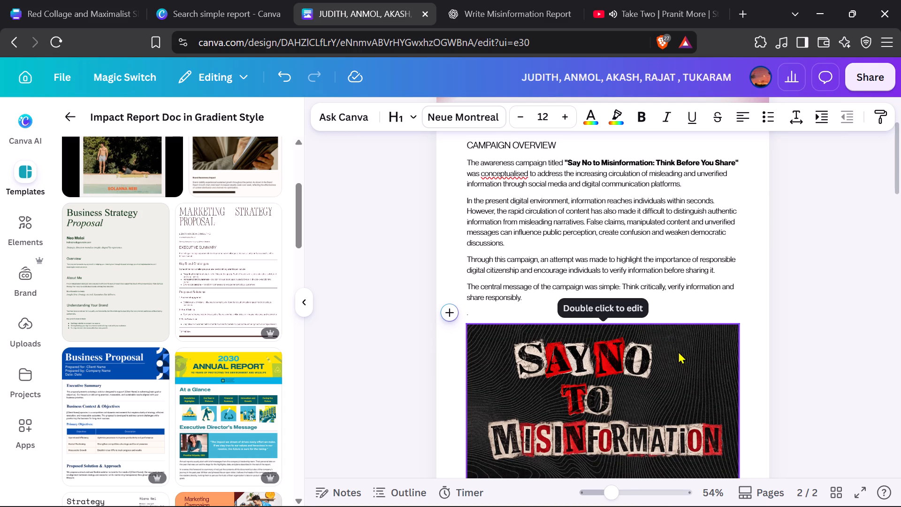
scroll(678, 351, "down", 1)
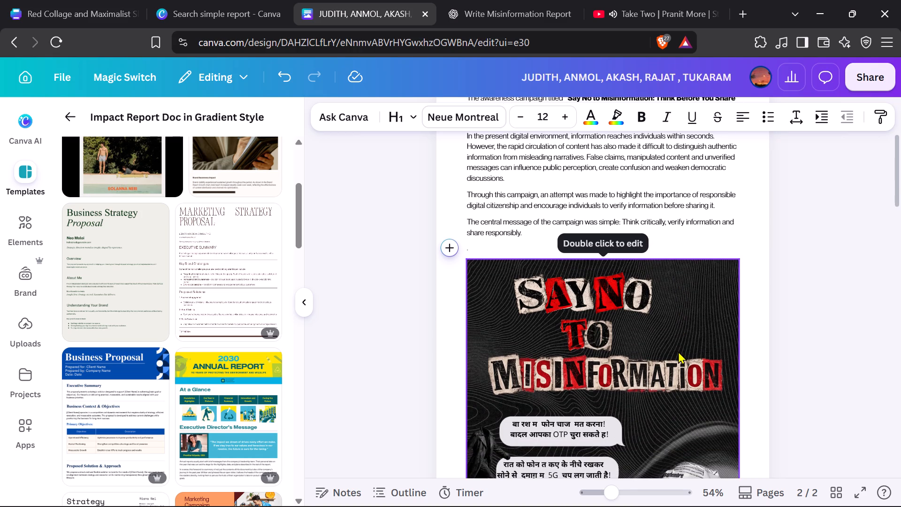
scroll(659, 265, "down", 3)
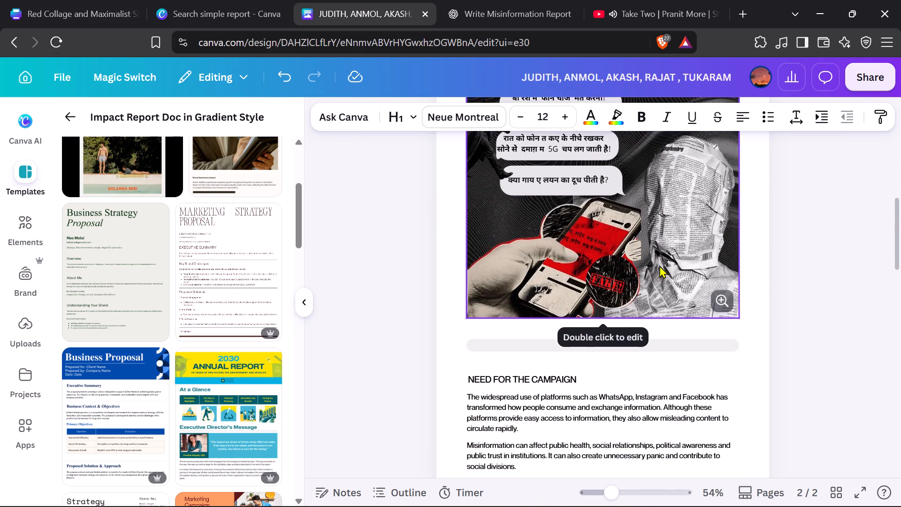
scroll(659, 265, "down", 2)
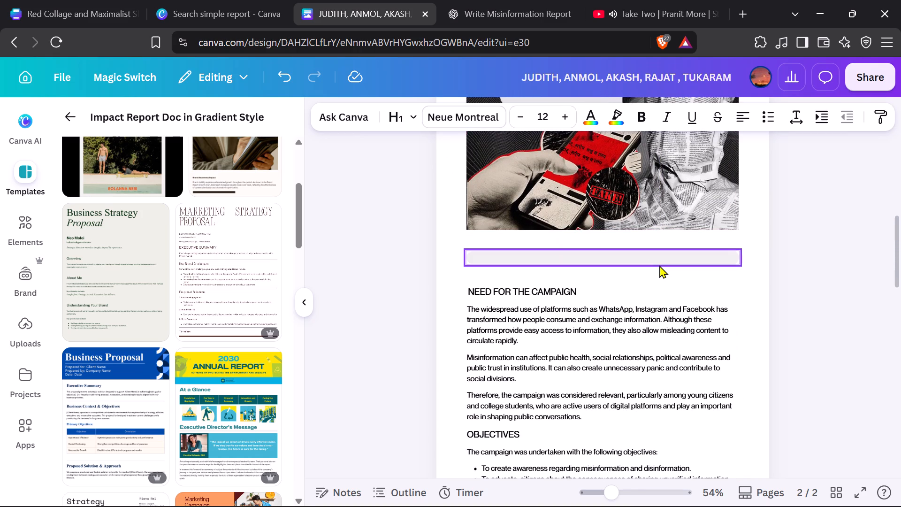
scroll(659, 265, "down", 1)
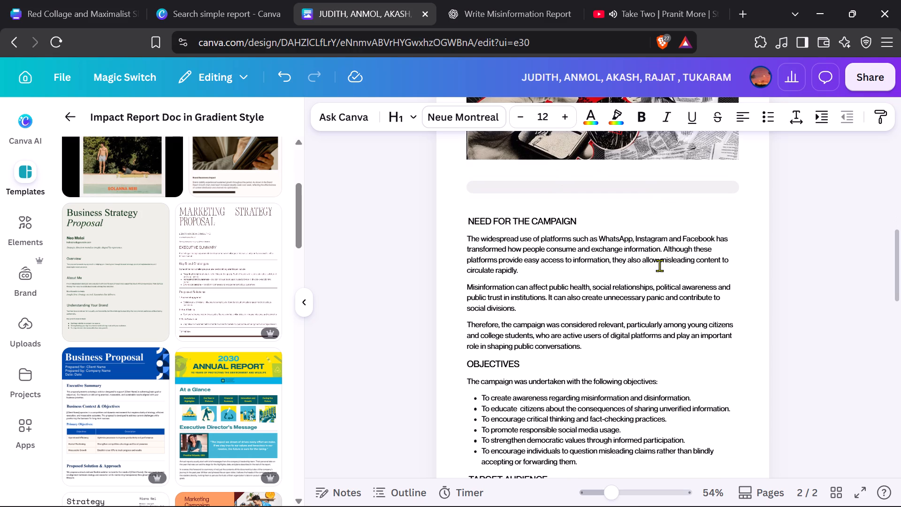
scroll(659, 265, "down", 4)
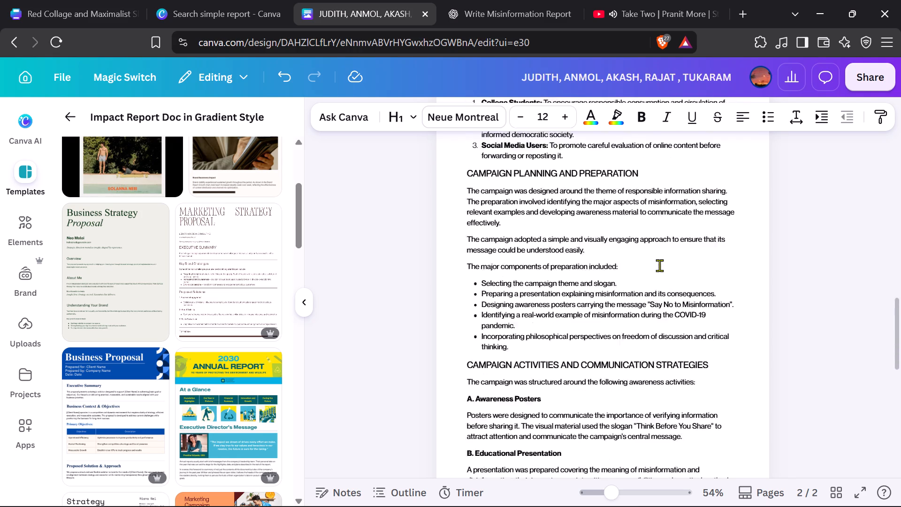
scroll(659, 265, "down", 3)
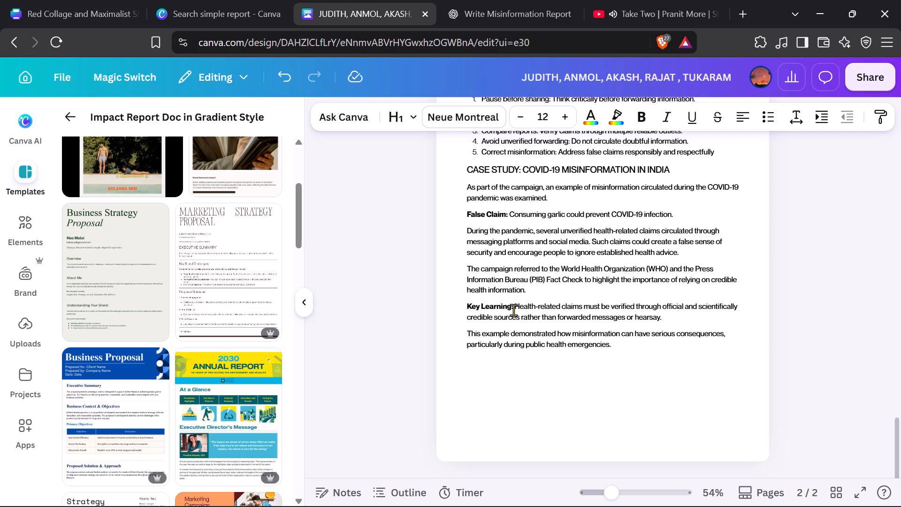
Delete the word "Key" from the "Key Learning:" label in the case study.
left_click(479, 308)
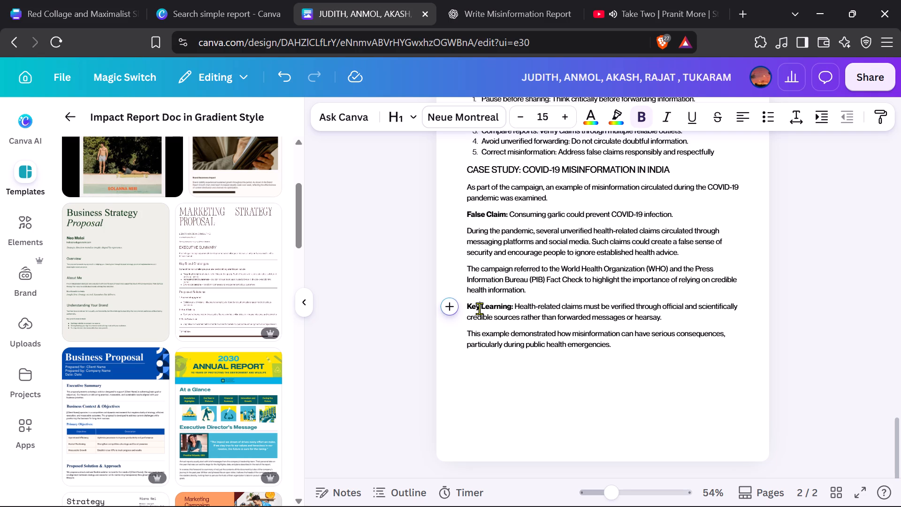
key("BackSpace")
key("BackSpace")
key("BackSpace")
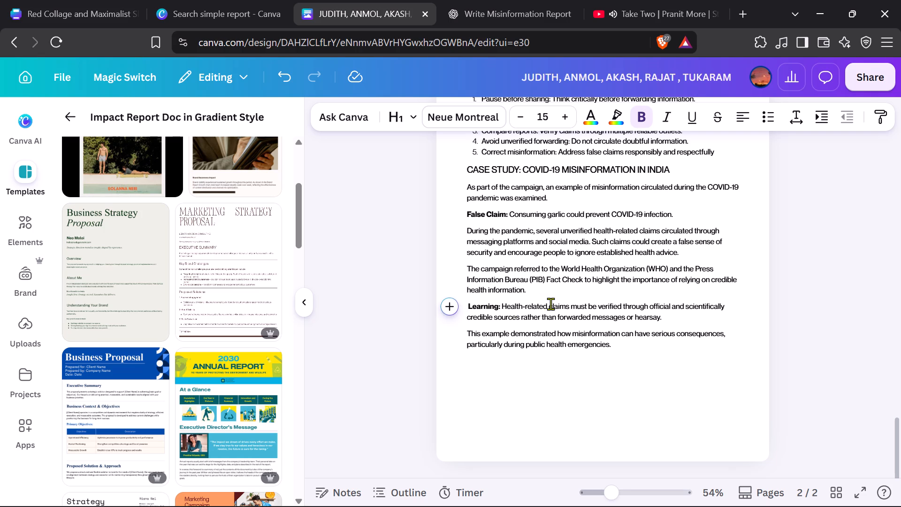
left_click(622, 351)
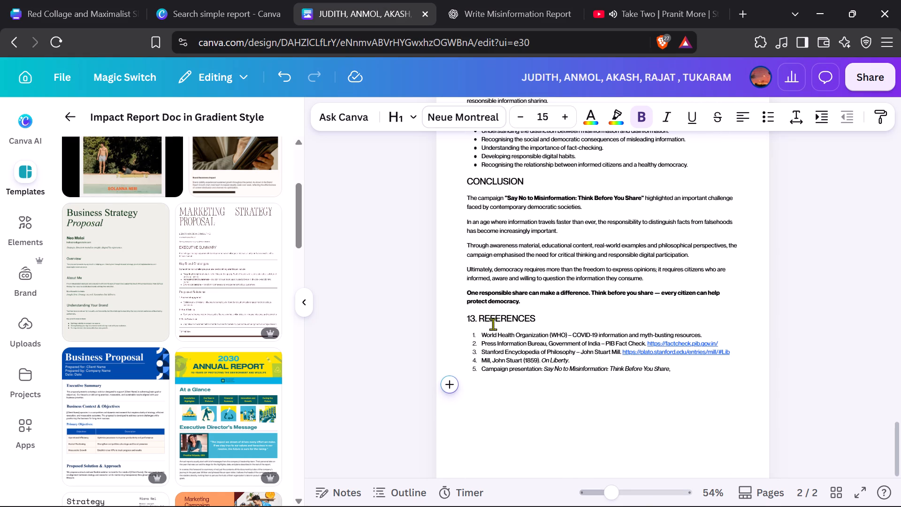
left_click_drag(484, 331, 663, 369)
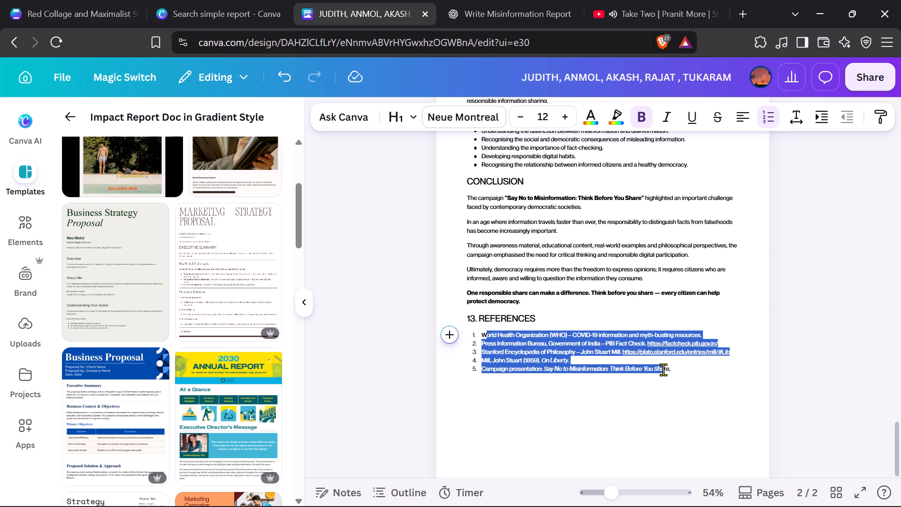
left_click_drag(663, 369, 673, 369)
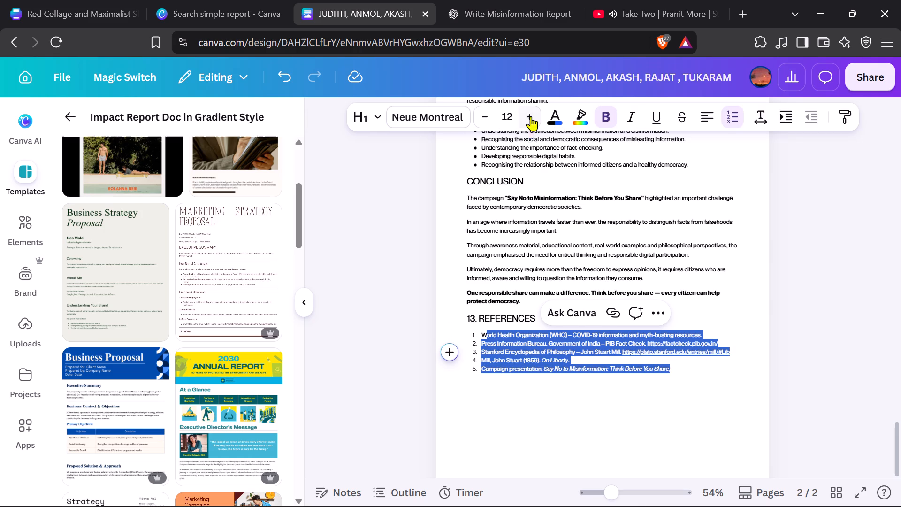
left_click(531, 116)
left_click(531, 116)
left_click(531, 116)
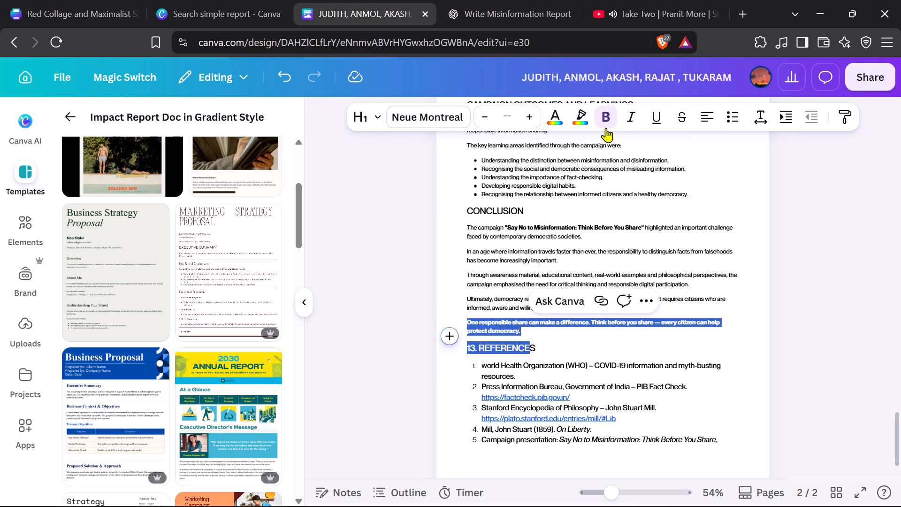
left_click(606, 128)
left_click(606, 128)
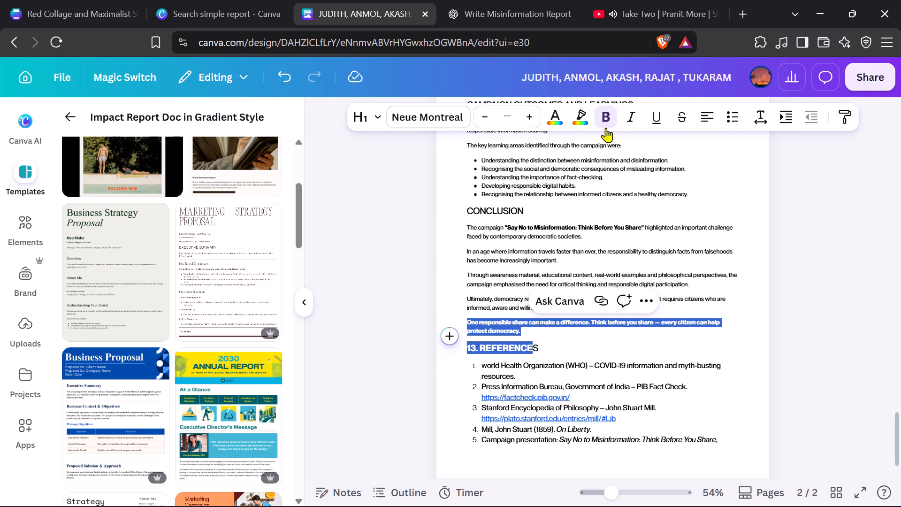
left_click(607, 120)
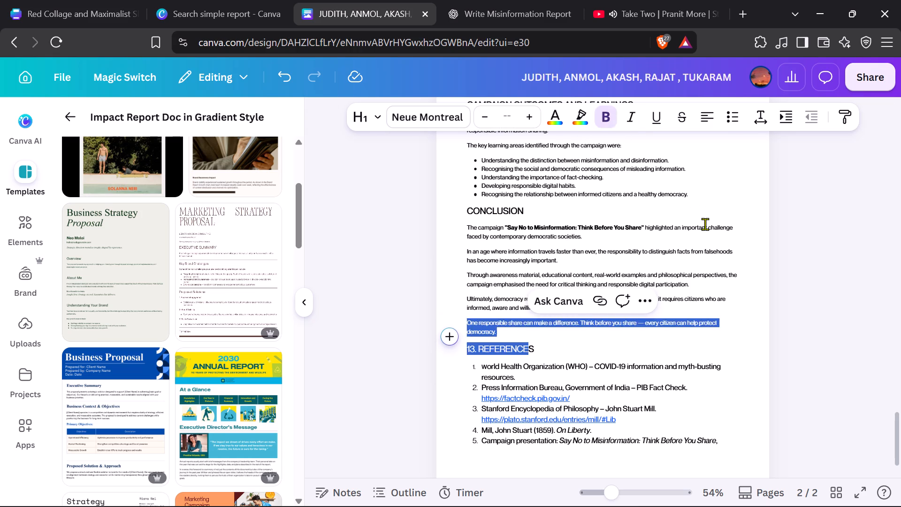
left_click(705, 224)
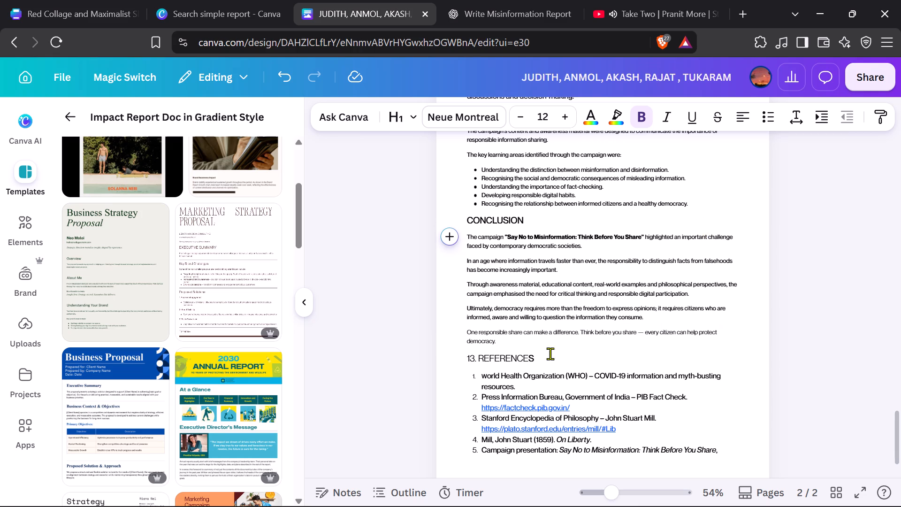
Delete the number from the "13. References" heading and make the whole heading bold.
left_click(479, 361)
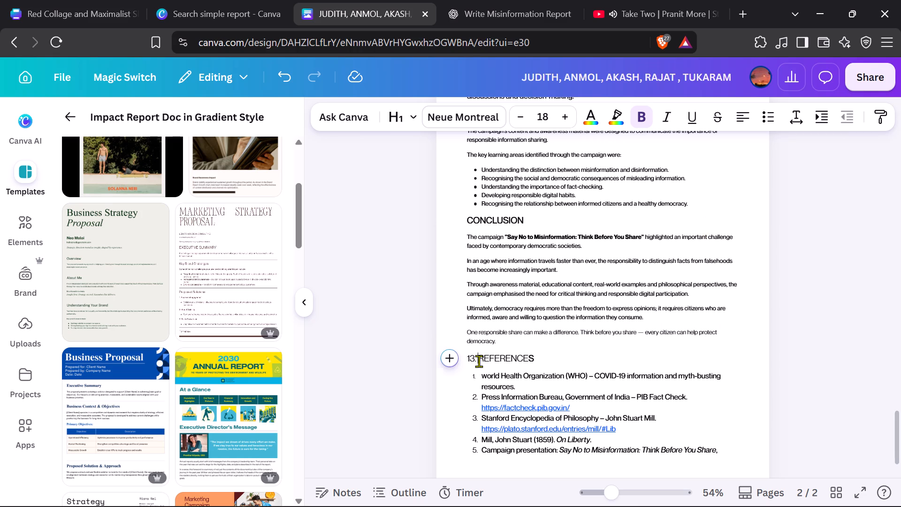
key("BackSpace")
key("BackSpace")
key("BackSpace")
key("BackSpace")
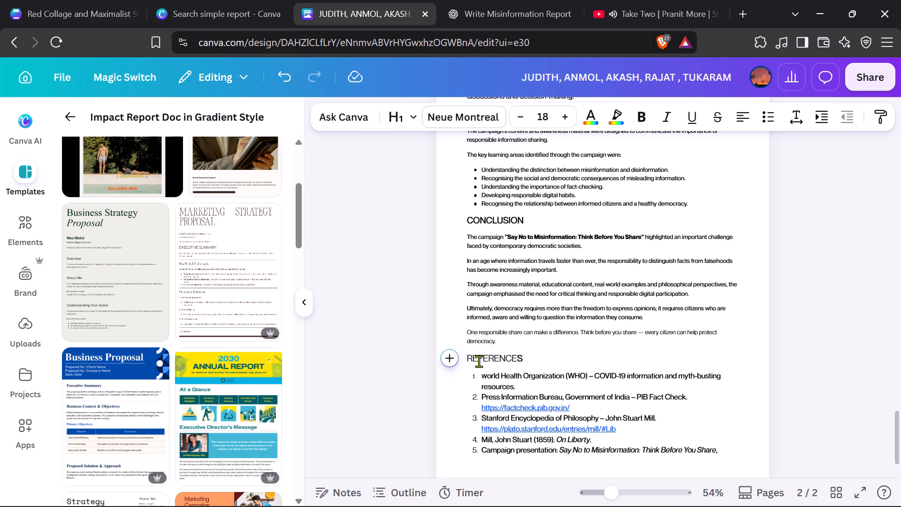
triple_click(479, 361)
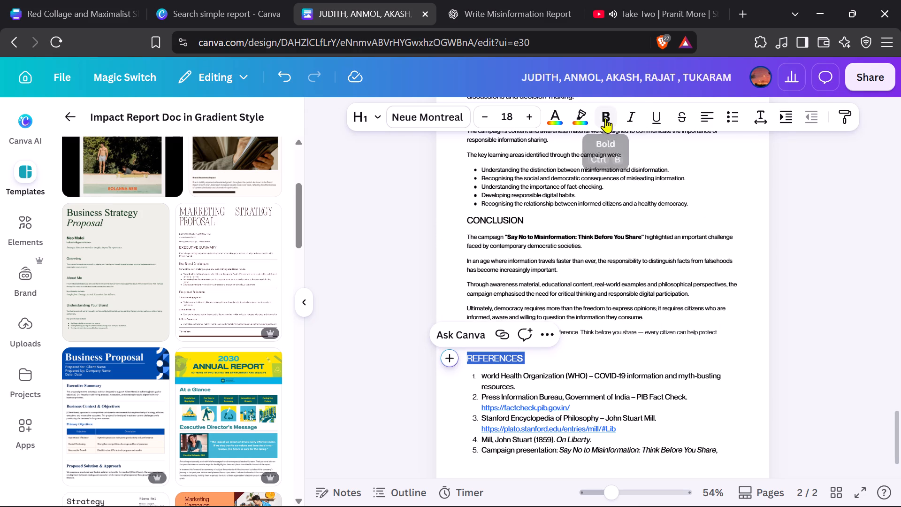
left_click(605, 118)
left_click(654, 219)
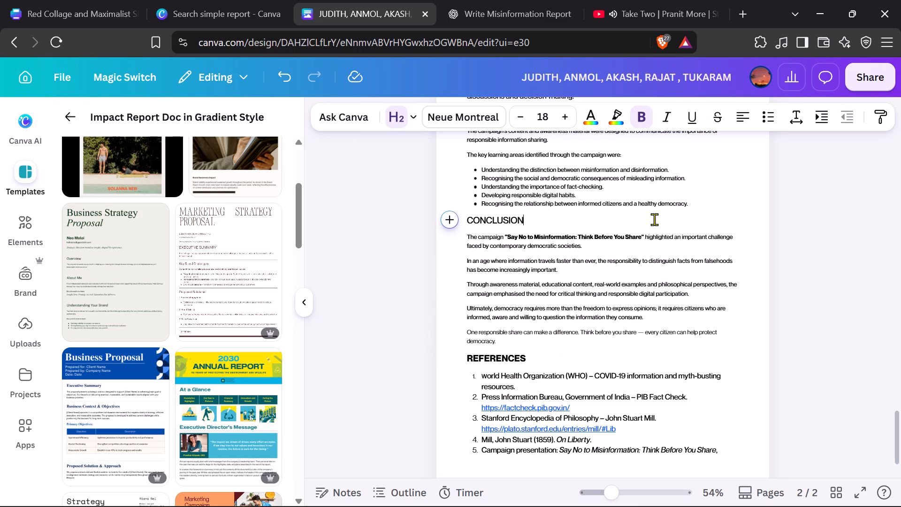
Set the paragraphs and bullet list under "Campaign Outcomes and Learnings" to font size 15.
scroll(654, 219, "up", 1)
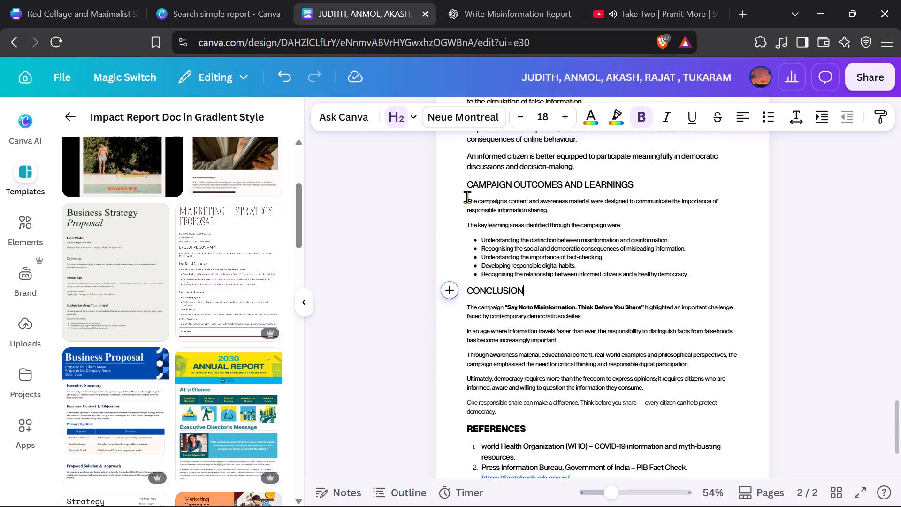
left_click_drag(471, 197, 686, 273)
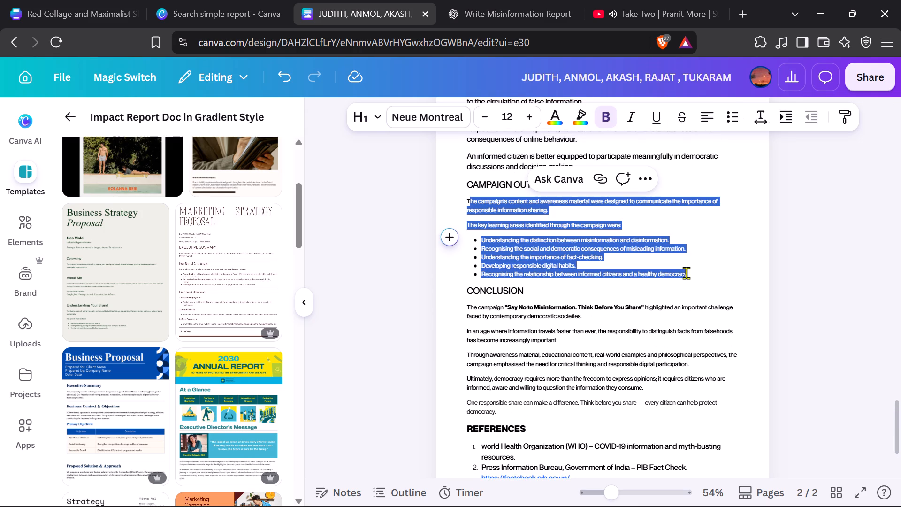
left_click(532, 114)
left_click(532, 114)
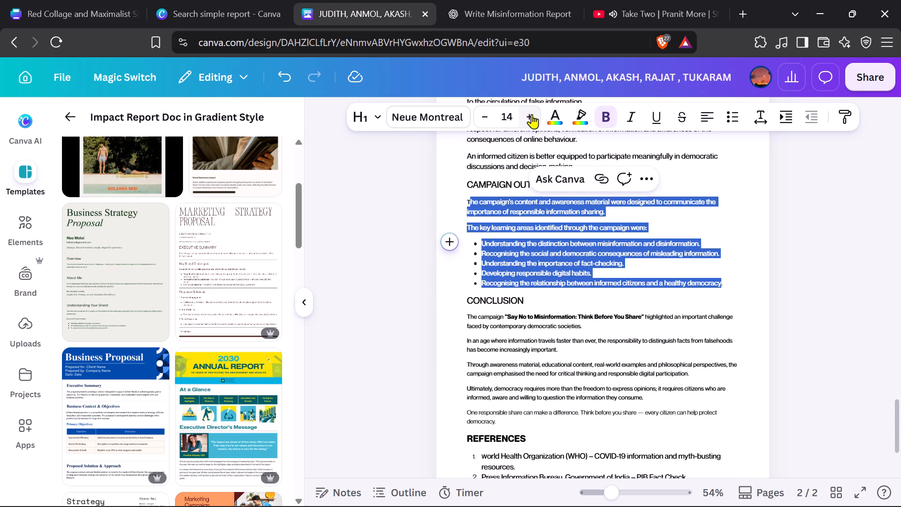
left_click(532, 114)
Set all five paragraphs under the "Conclusion" heading to font size 15.
scroll(604, 289, "down", 1)
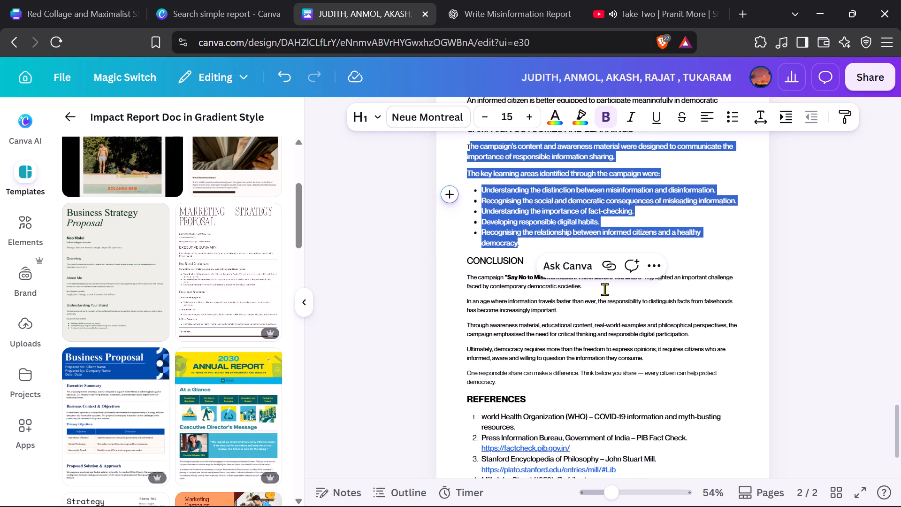
scroll(604, 289, "down", 1)
left_click_drag(467, 277, 666, 358)
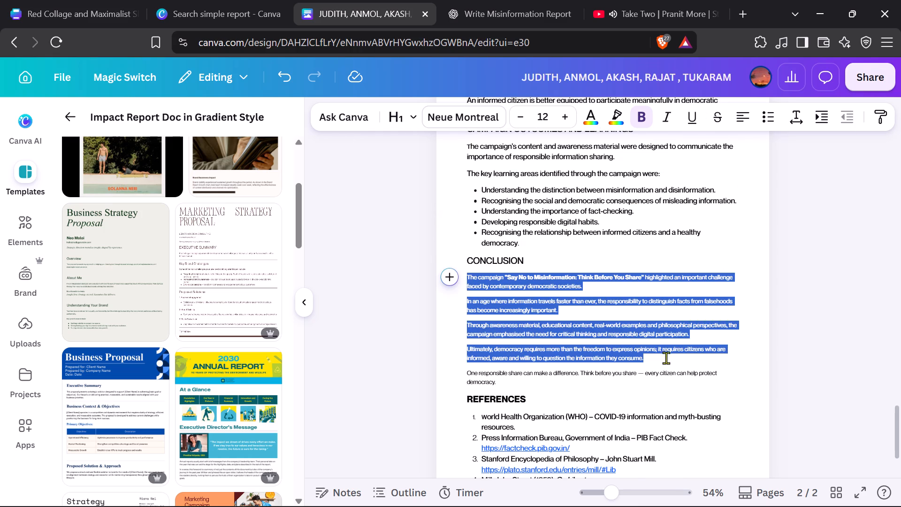
left_click_drag(666, 358, 677, 378)
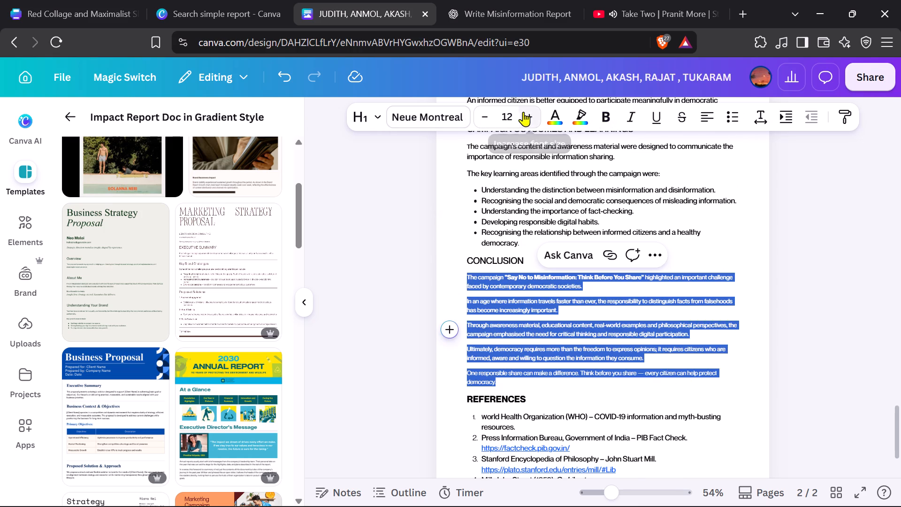
left_click(530, 113)
left_click(530, 113)
left_click(530, 113)
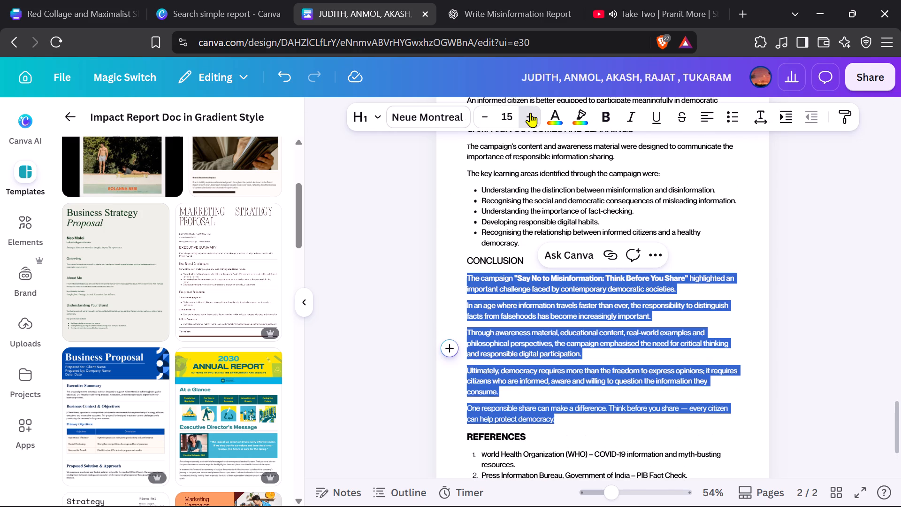
left_click(700, 246)
Highlight the "Case Study: COVID-19 Misinformation in India" heading in bright yellow.
scroll(700, 246, "down", 1)
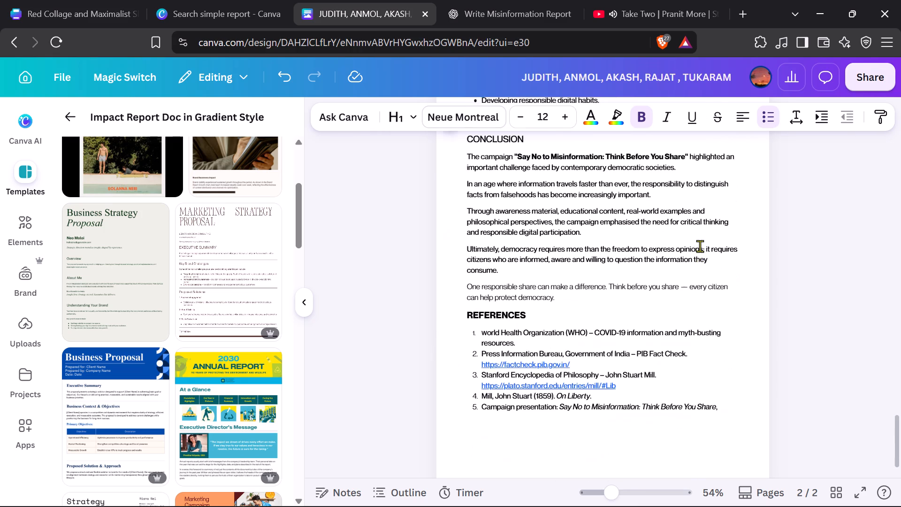
scroll(700, 246, "down", 1)
scroll(700, 246, "up", 2)
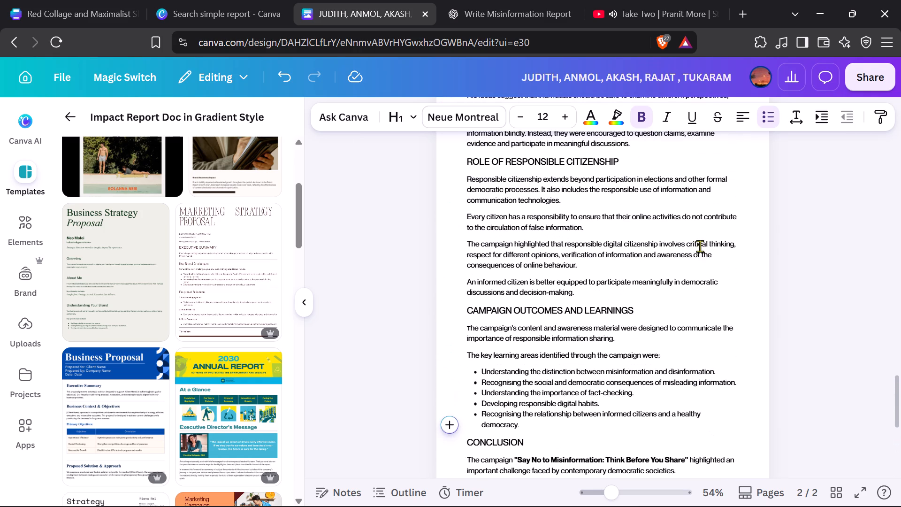
scroll(700, 246, "up", 4)
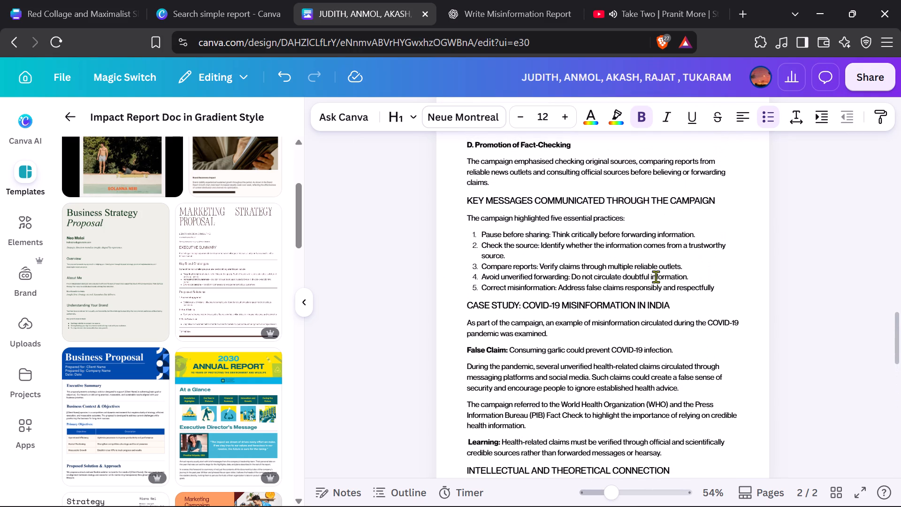
triple_click(616, 309)
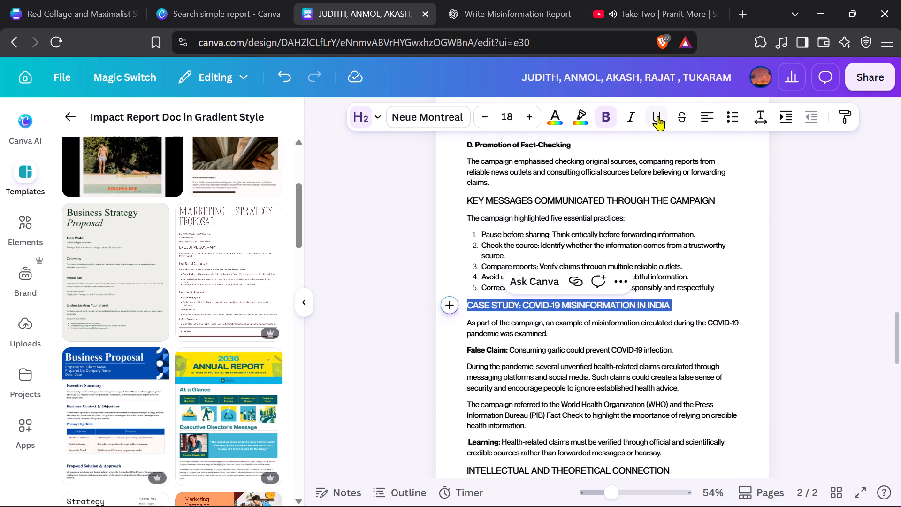
left_click(658, 116)
left_click(658, 116)
left_click(582, 123)
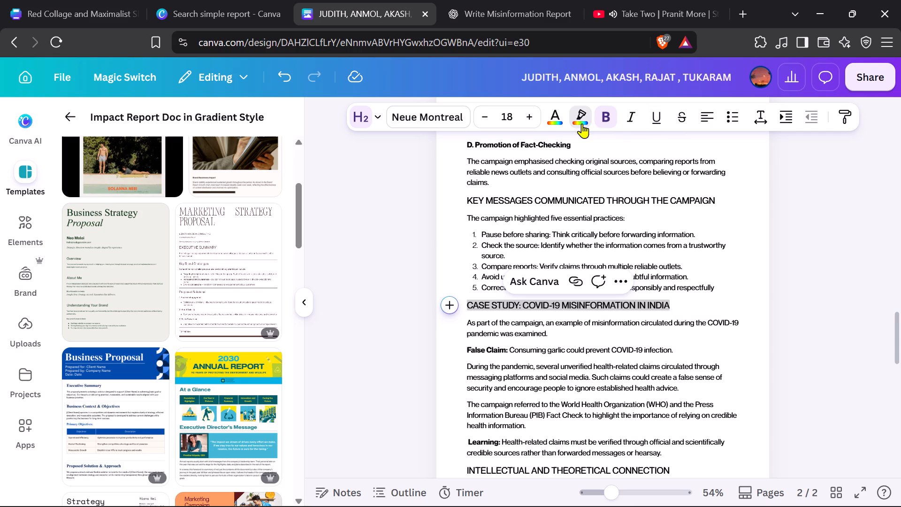
left_click(576, 202)
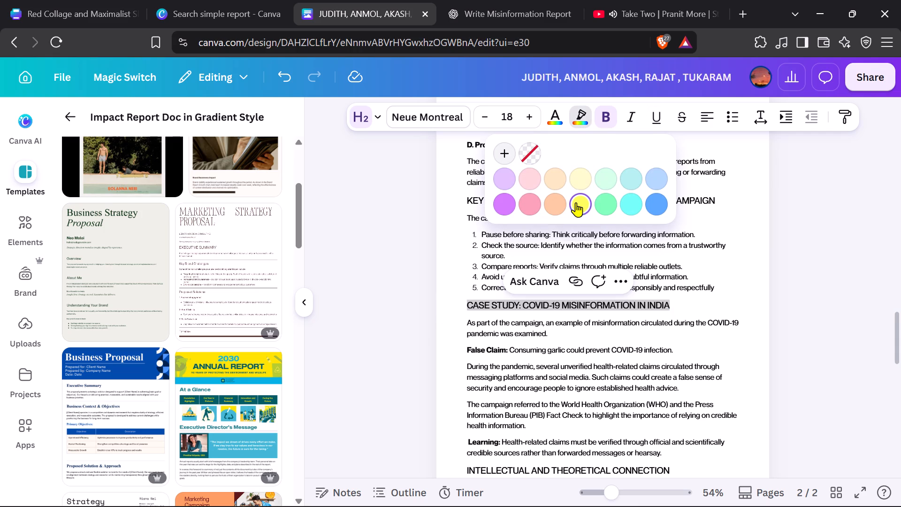
left_click(715, 246)
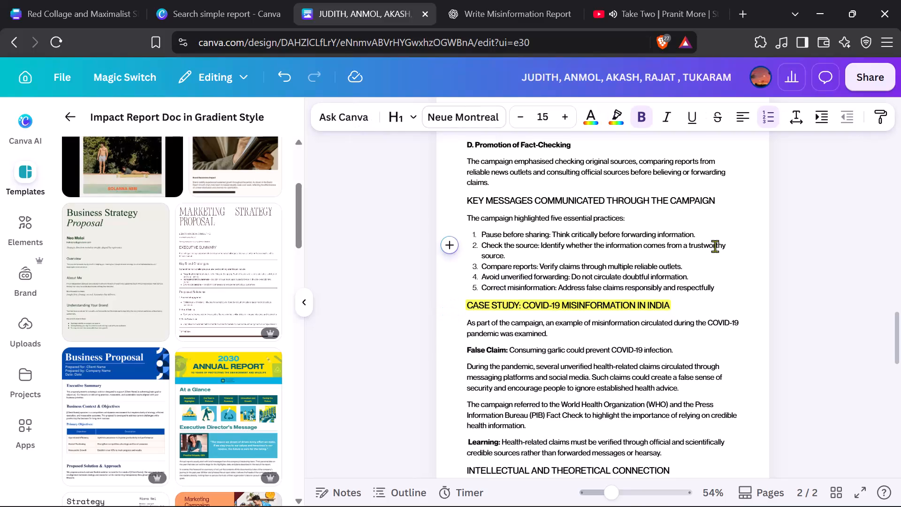
Highlight the "Key Messages Communicated Through the Campaign" heading in the same bright yellow.
scroll(715, 246, "up", 1)
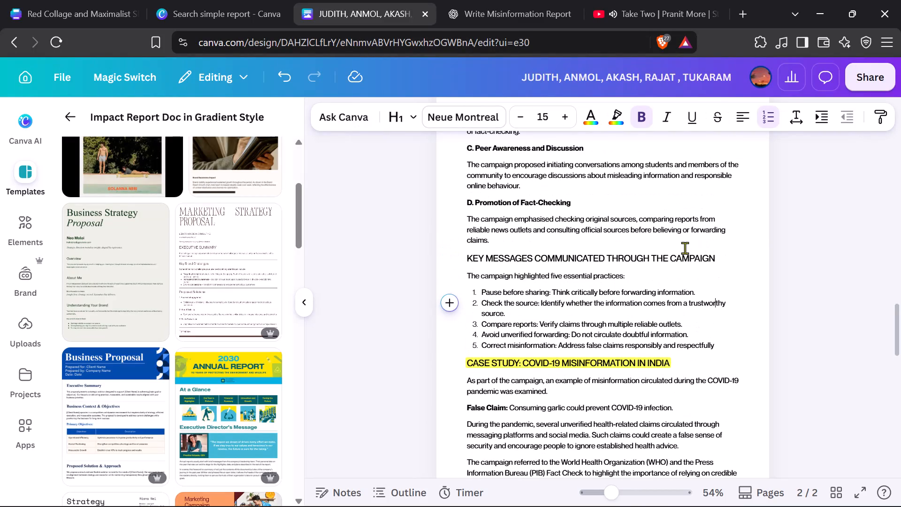
triple_click(679, 257)
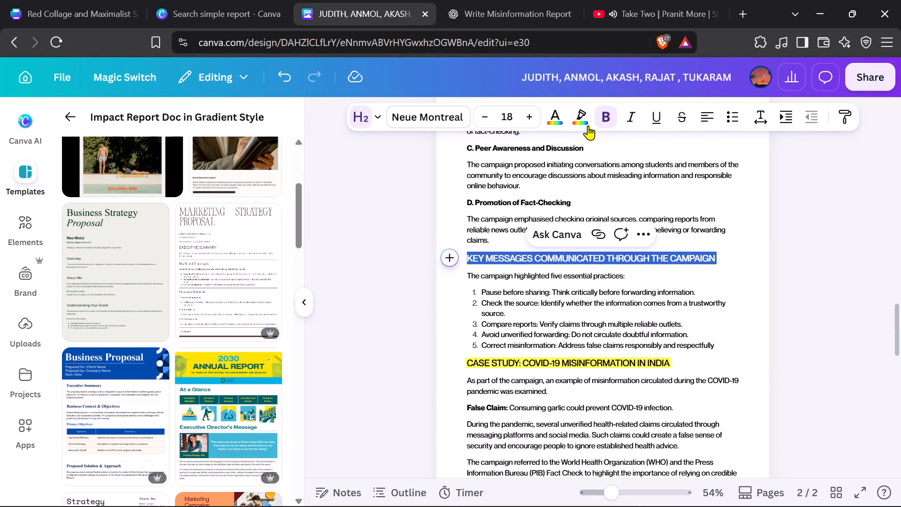
left_click(588, 125)
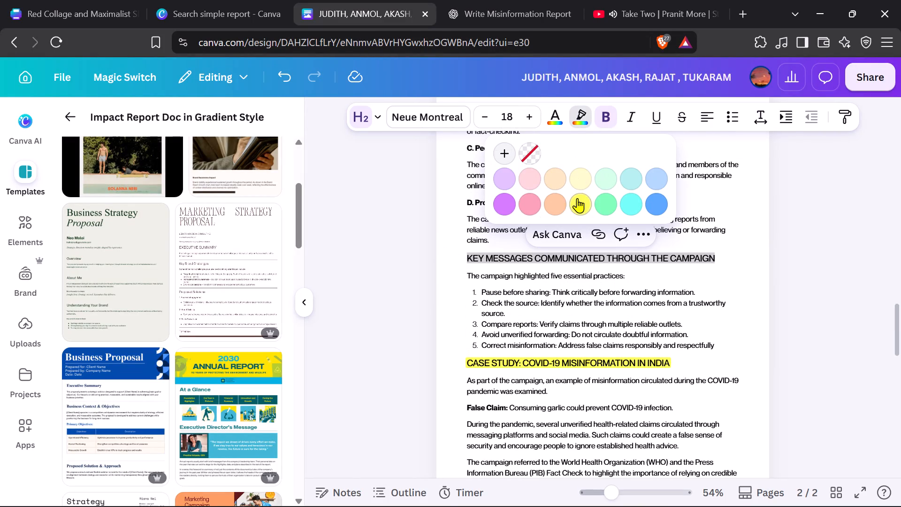
left_click(577, 198)
left_click(702, 266)
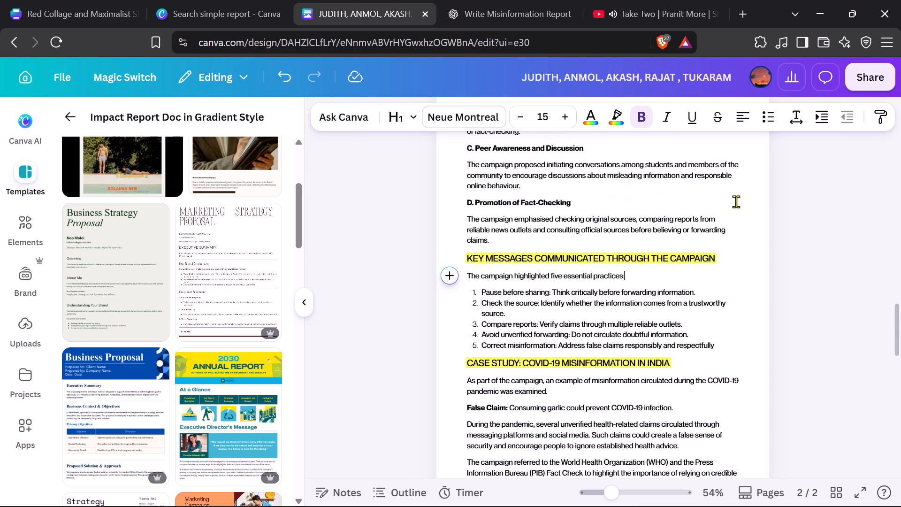
Highlight the "Campaign Activities and Communication Strategies" heading in the same bright yellow.
scroll(736, 201, "up", 3)
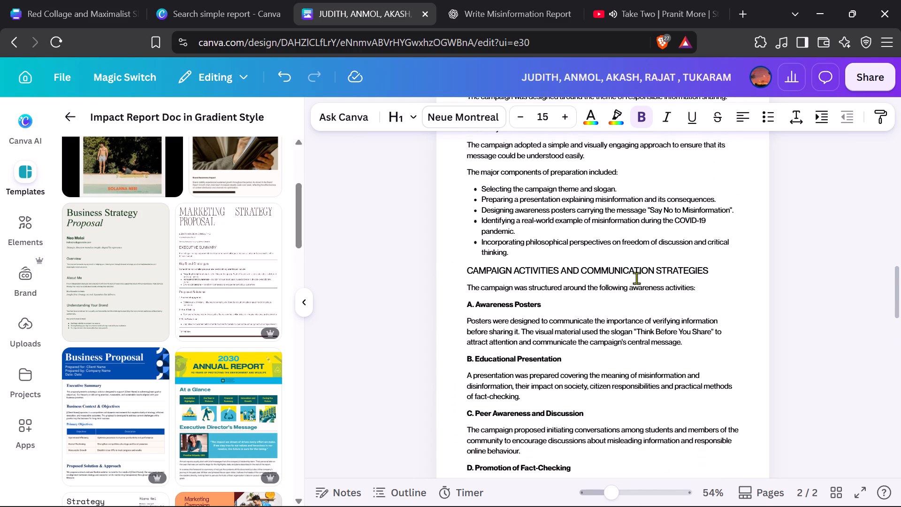
triple_click(629, 273)
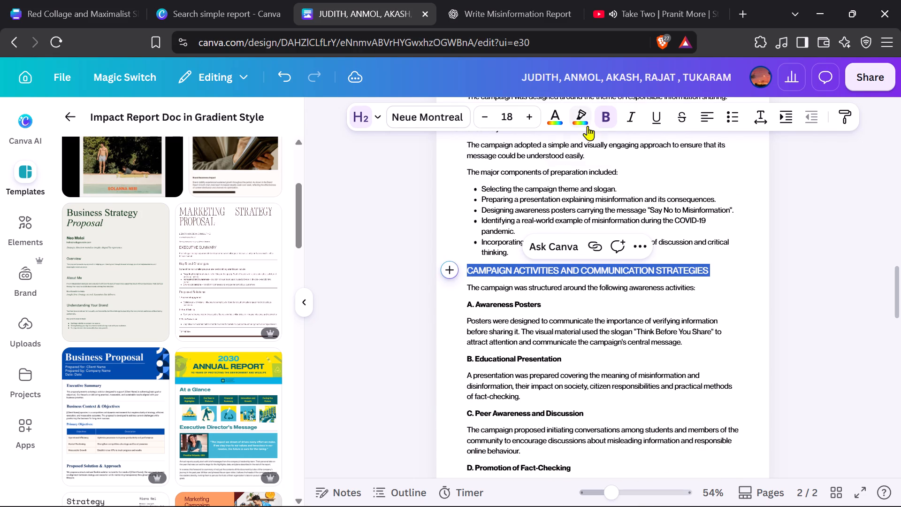
left_click(588, 126)
left_click(575, 206)
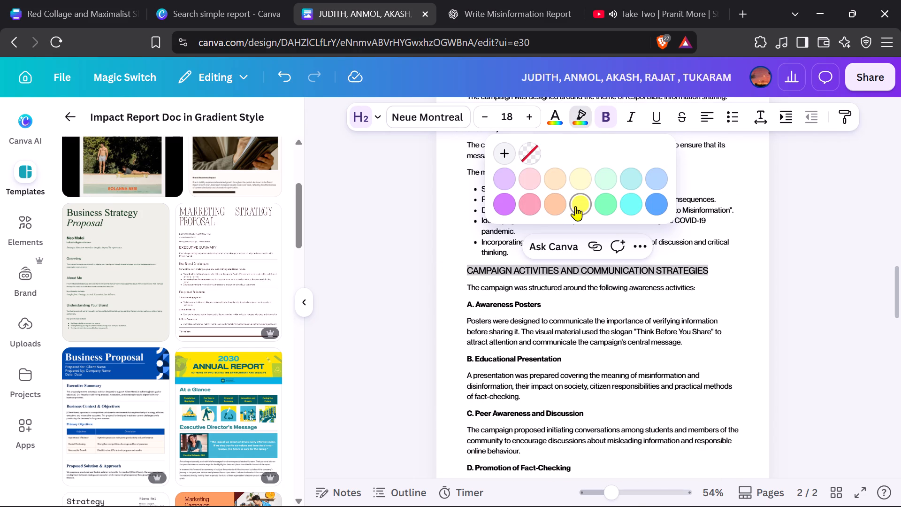
left_click(729, 203)
Highlight the "Campaign Planning and Preparation" heading in the same bright yellow.
scroll(729, 203, "up", 2)
triple_click(618, 236)
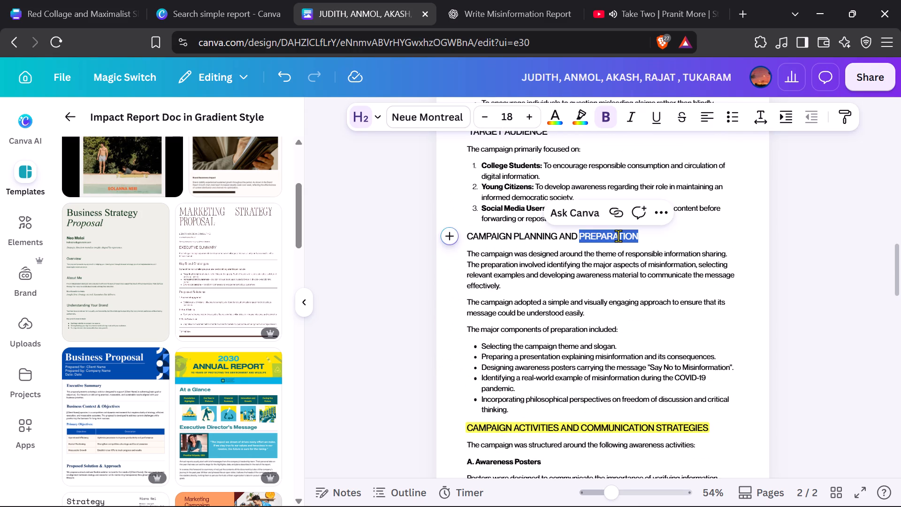
left_click(586, 127)
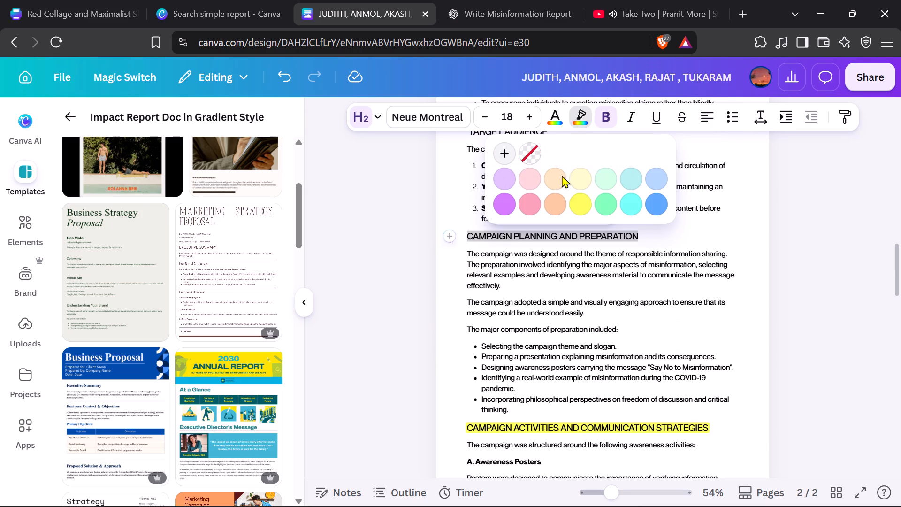
left_click(573, 198)
left_click(683, 218)
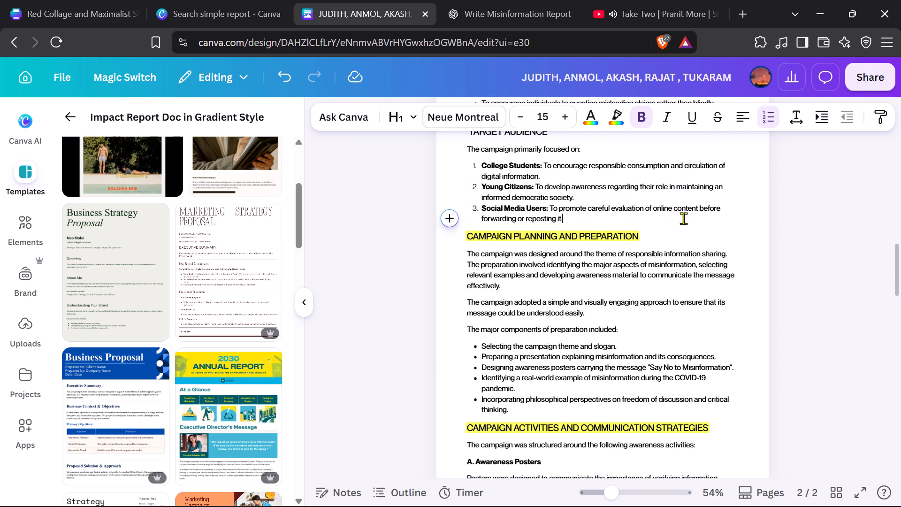
Highlight the "Target Audience" heading in the same bright yellow.
scroll(683, 218, "up", 2)
triple_click(521, 332)
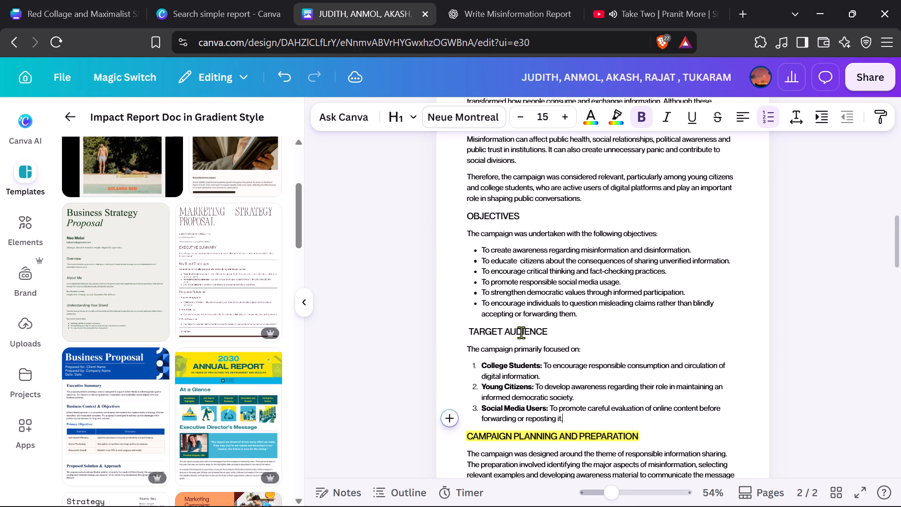
left_click(587, 127)
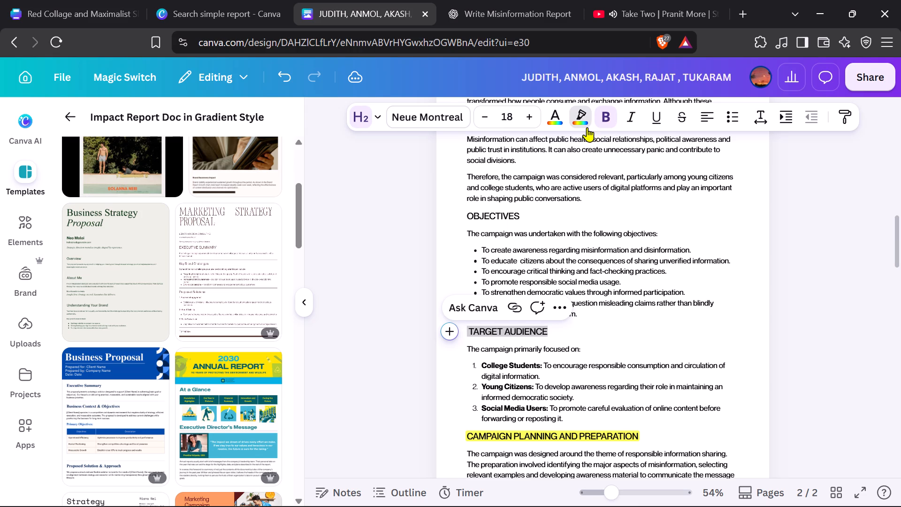
left_click(577, 209)
left_click(677, 227)
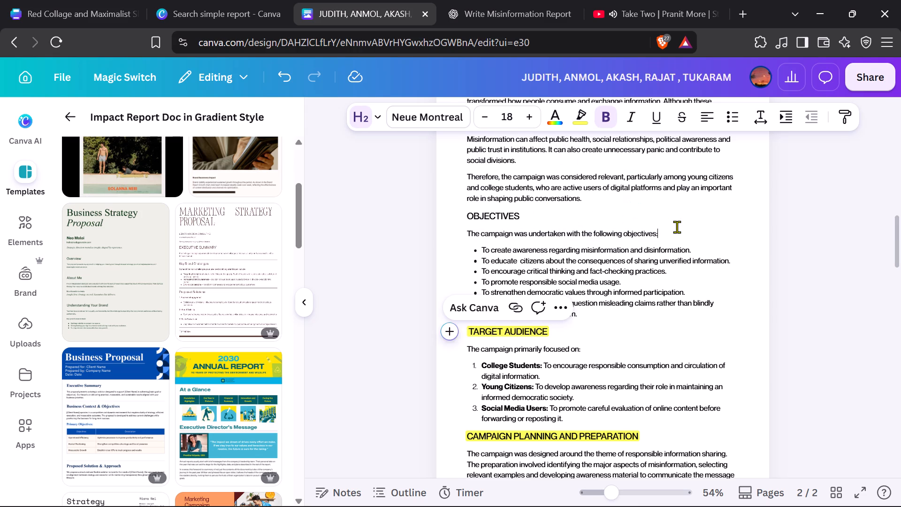
Highlight the "Objectives" heading in the same bright yellow.
scroll(677, 227, "up", 1)
triple_click(493, 279)
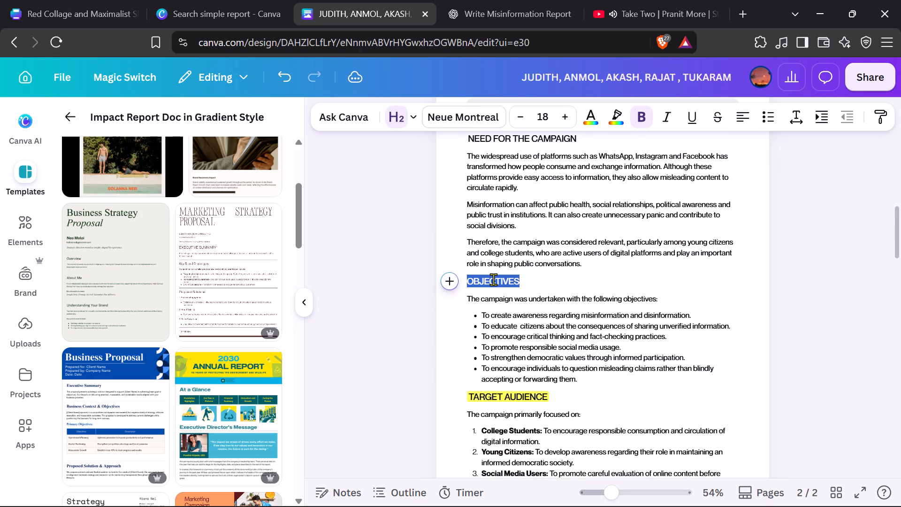
left_click(586, 113)
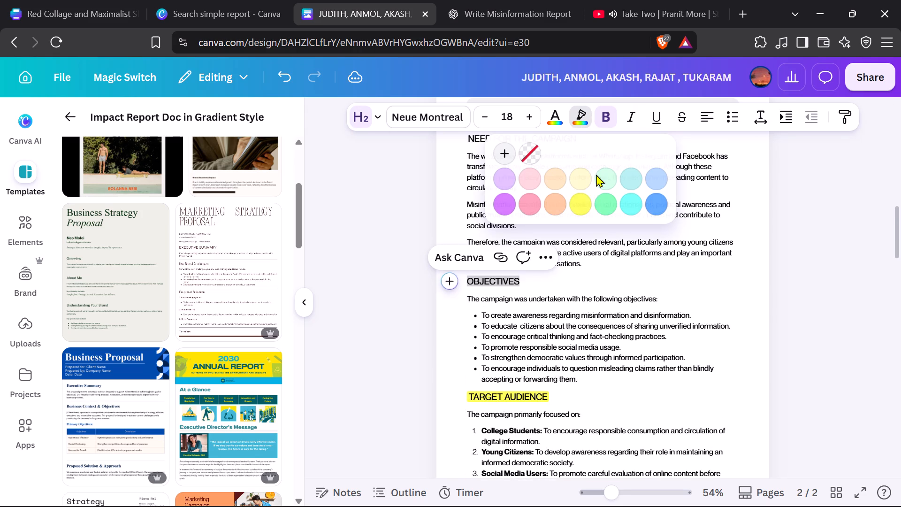
left_click(578, 200)
left_click(646, 251)
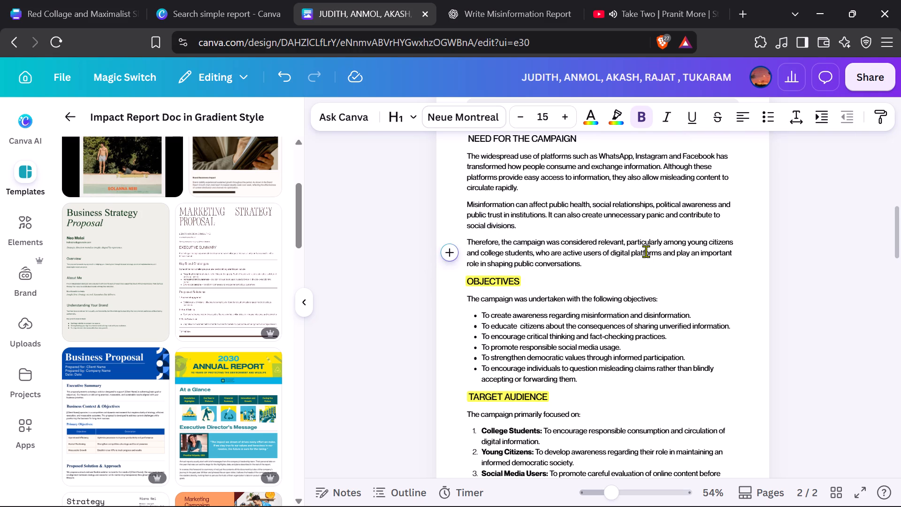
Highlight the "Need for the Campaign" heading in the same bright yellow.
scroll(646, 251, "up", 1)
triple_click(560, 233)
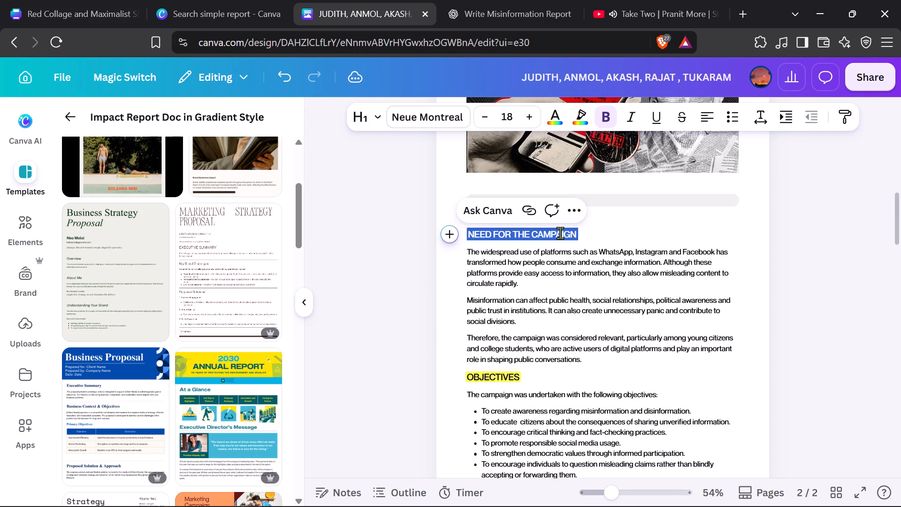
left_click(583, 124)
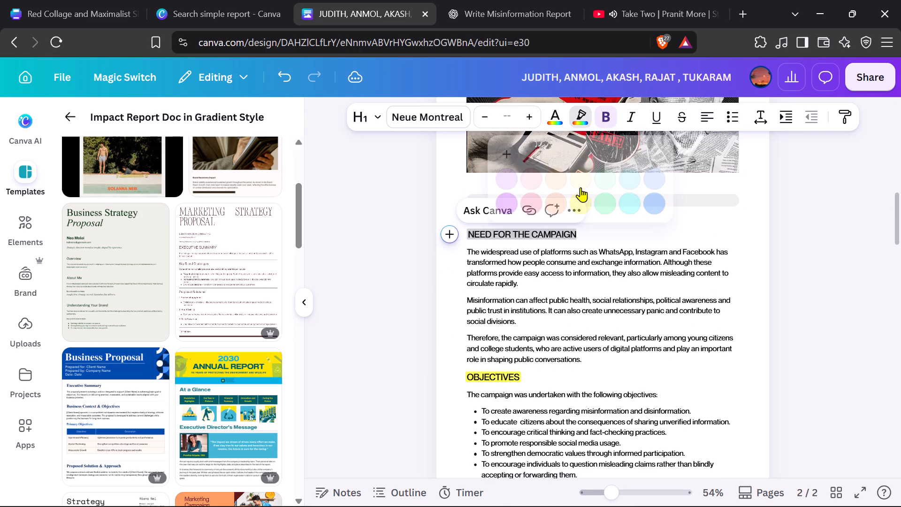
left_click(578, 208)
left_click(633, 247)
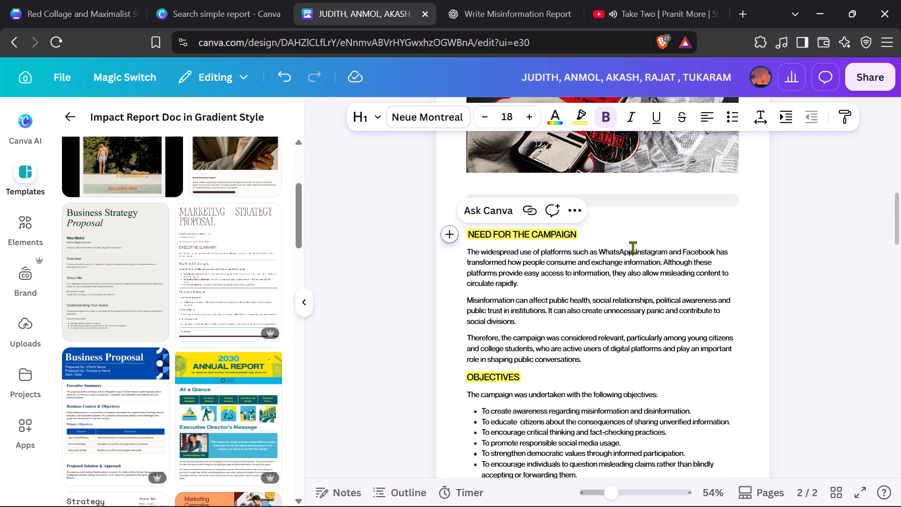
Highlight the "Campaign Overview" heading below the report's title banner in the same bright yellow.
scroll(633, 247, "up", 5)
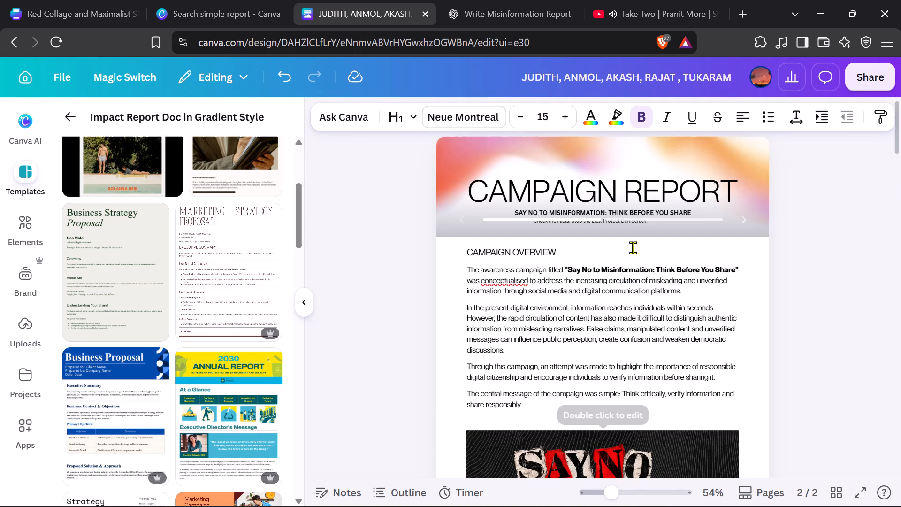
triple_click(529, 254)
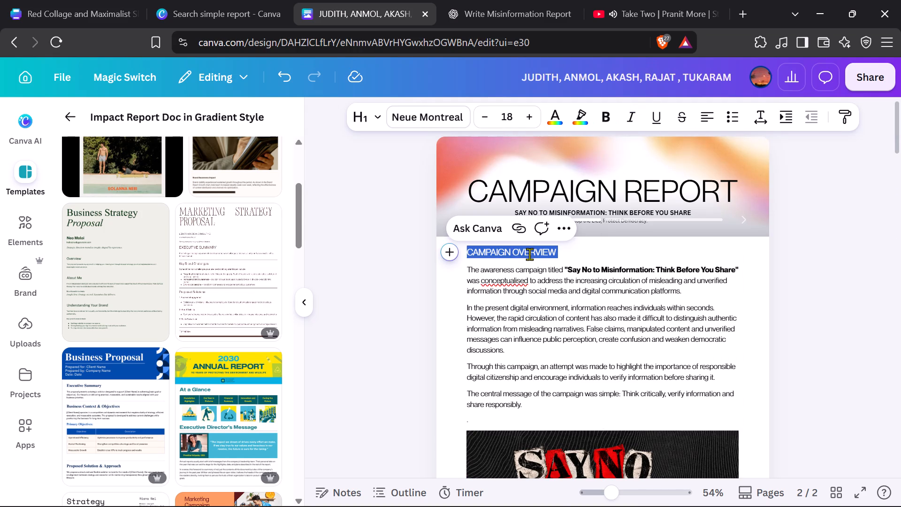
left_click(587, 113)
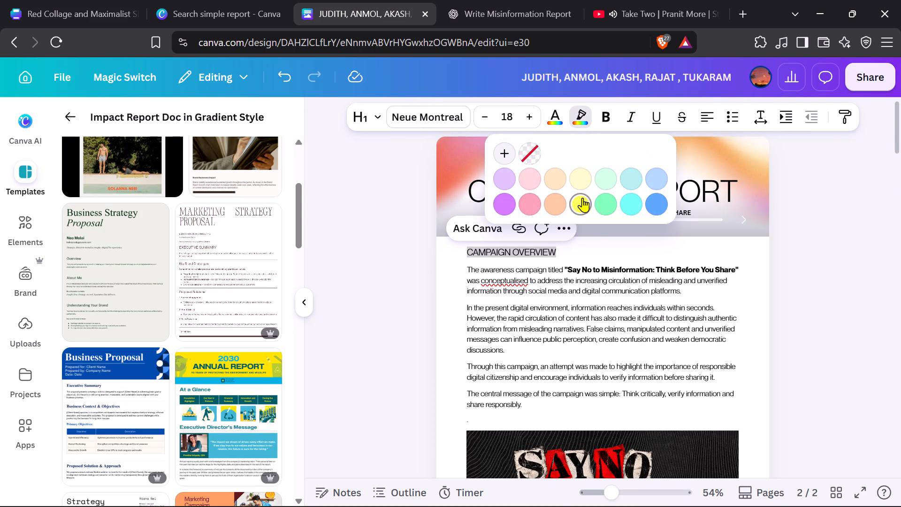
left_click(582, 198)
left_click(623, 285)
Highlight the "Intellectual and Theoretical Connection" heading after the COVID-19 case study in the same bright yellow.
scroll(623, 285, "down", 10)
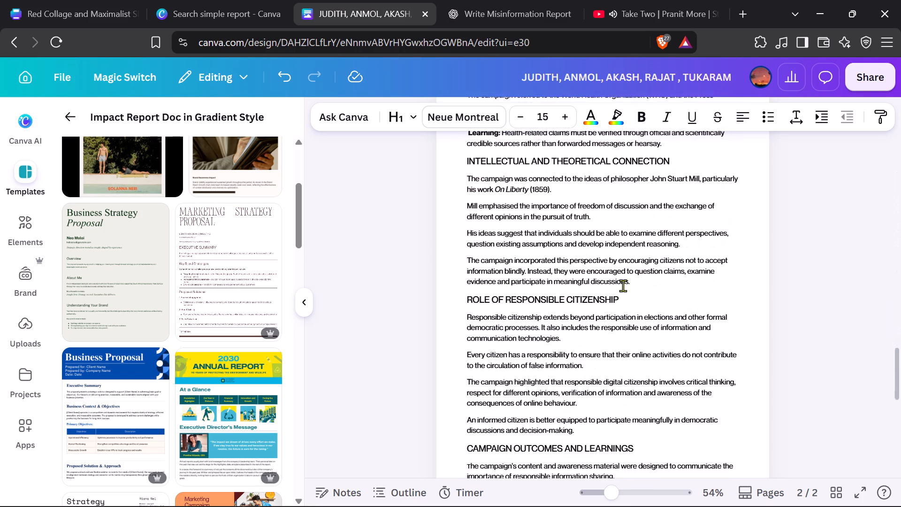
scroll(623, 285, "up", 1)
triple_click(624, 171)
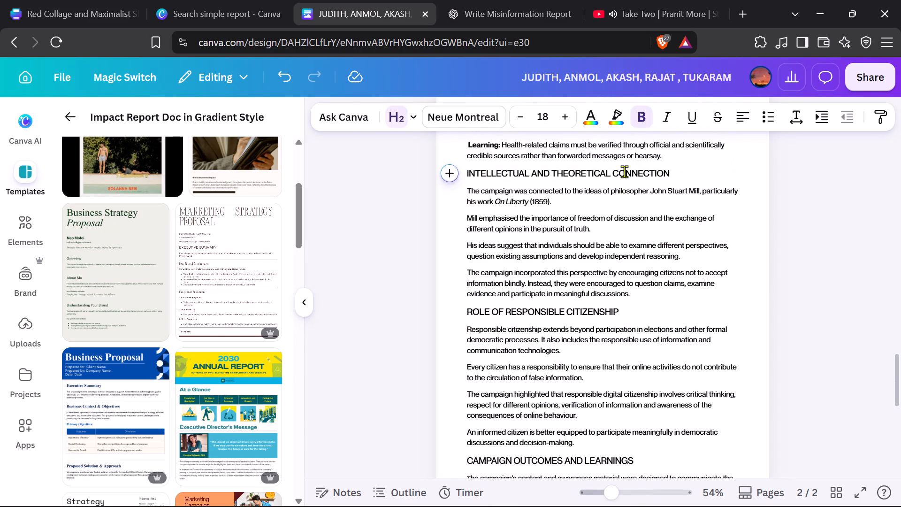
left_click(586, 110)
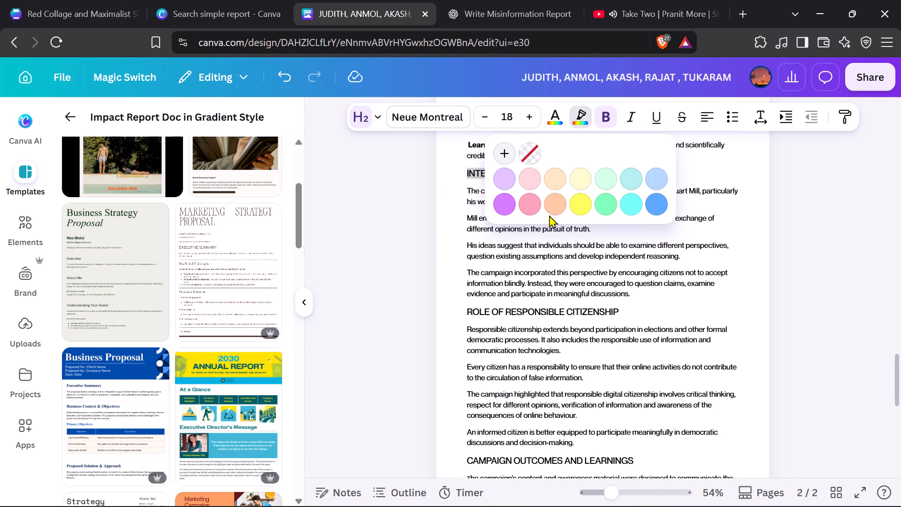
left_click(573, 206)
Highlight the "Role of Responsible Citizenship" heading in the same bright yellow.
triple_click(573, 317)
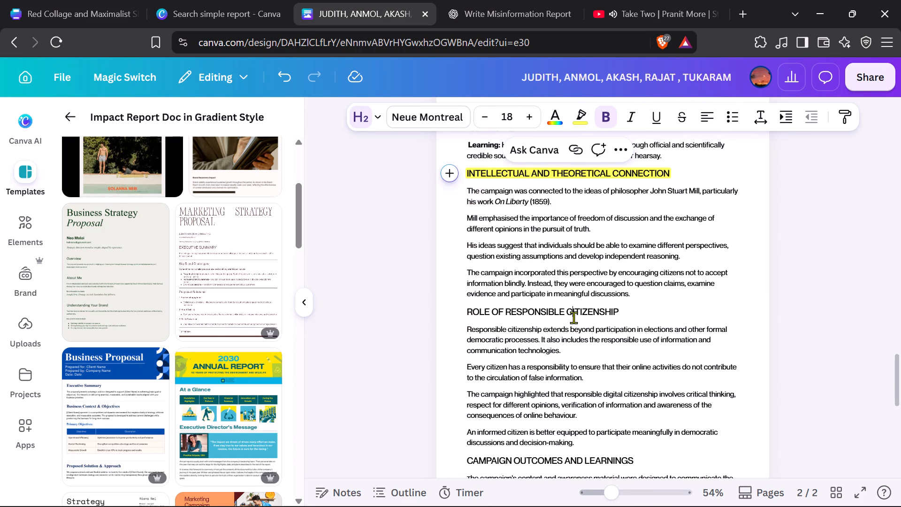
left_click(587, 117)
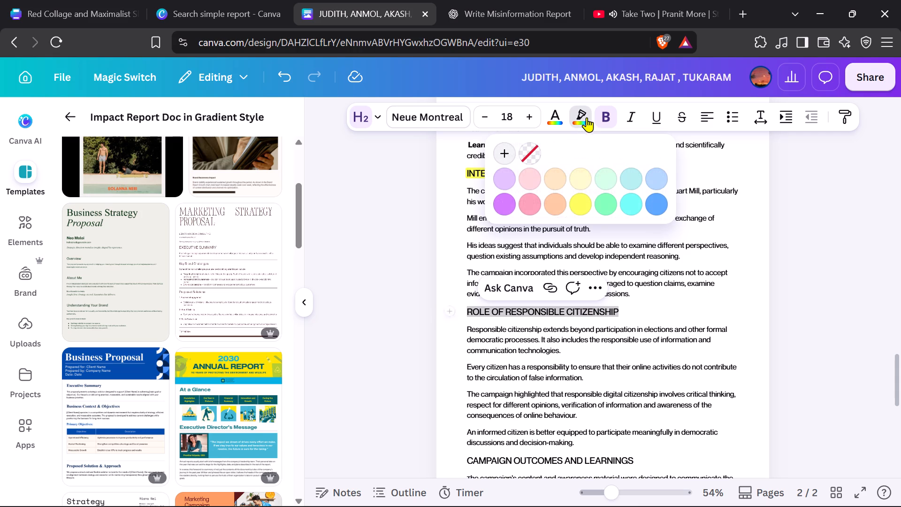
left_click(573, 204)
Highlight the "Campaign Outcomes and Learnings" heading in the same bright yellow.
scroll(629, 282, "down", 2)
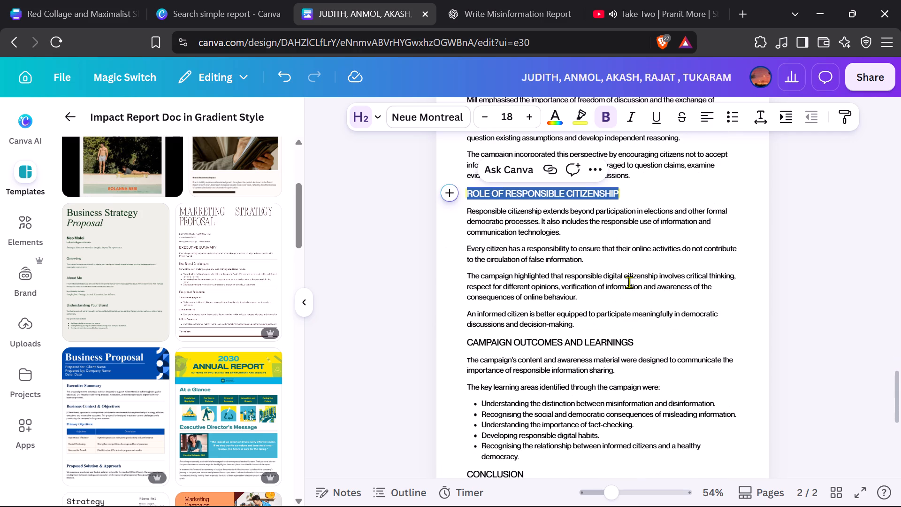
triple_click(600, 342)
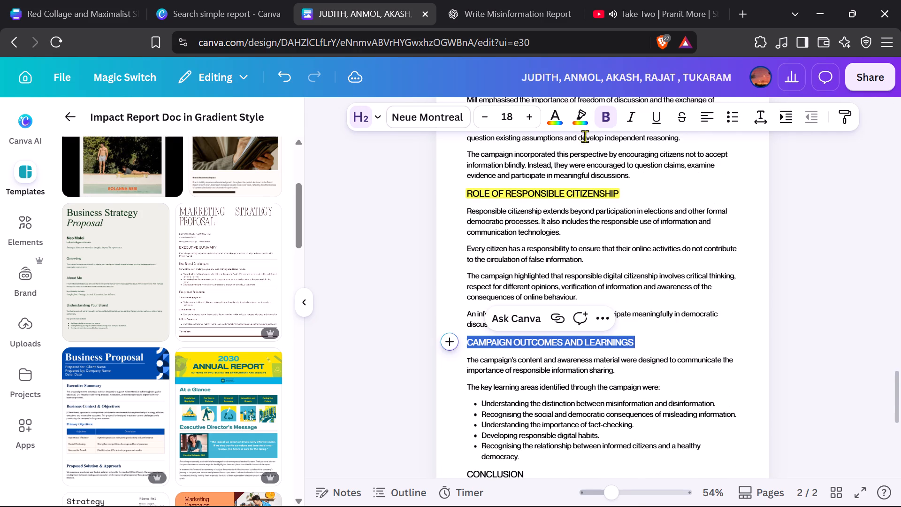
left_click(581, 124)
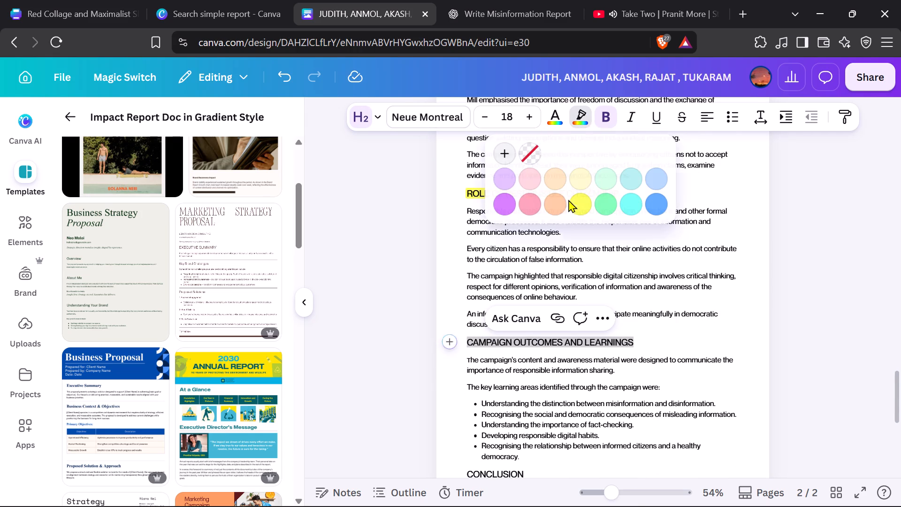
left_click(576, 212)
left_click(668, 309)
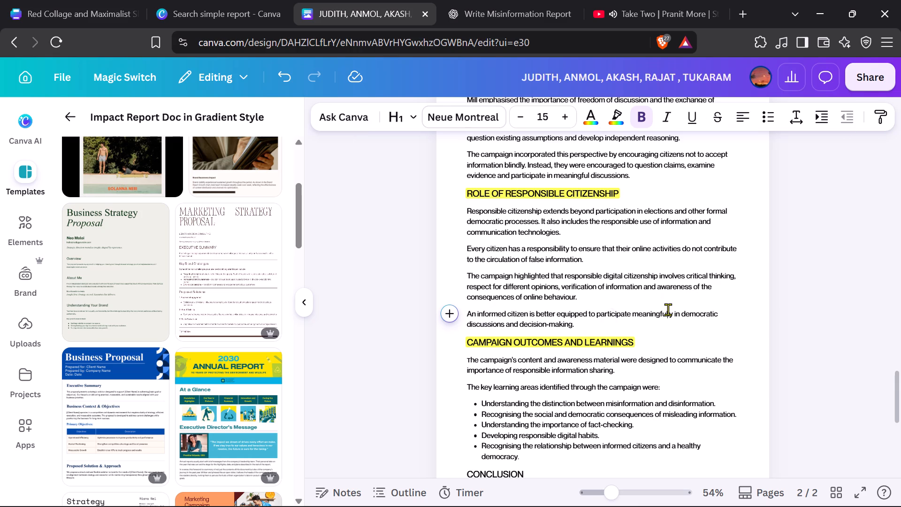
Highlight the "Conclusion" heading in the same bright yellow.
scroll(668, 309, "down", 3)
triple_click(514, 304)
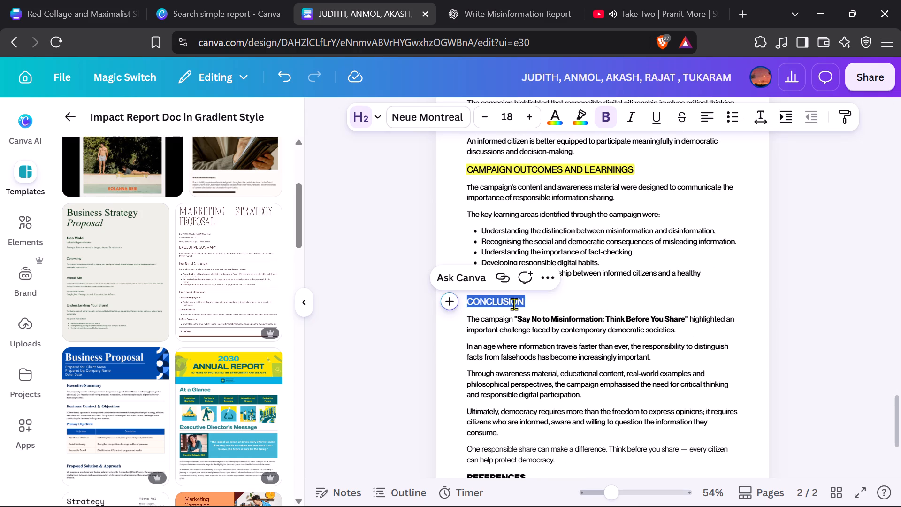
left_click(575, 110)
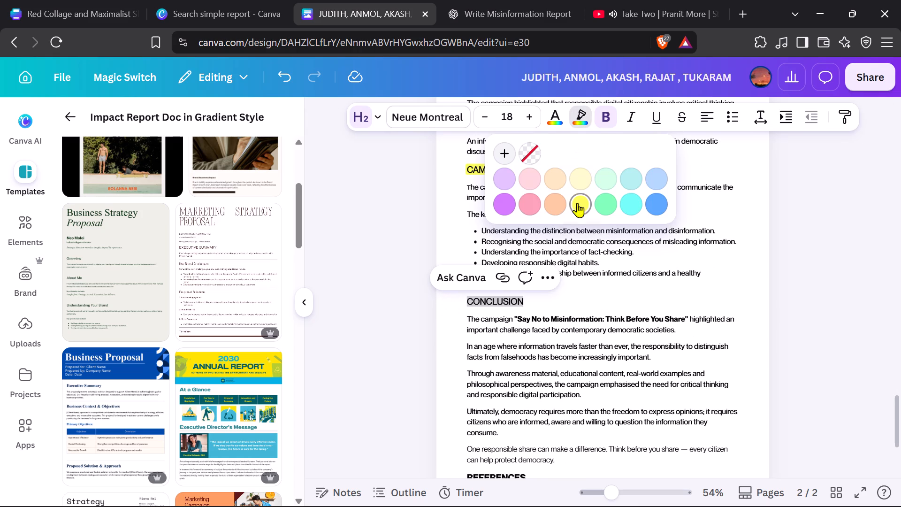
left_click(577, 203)
Highlight the "References" heading at the end of the report in the same bright yellow.
scroll(619, 283, "down", 3)
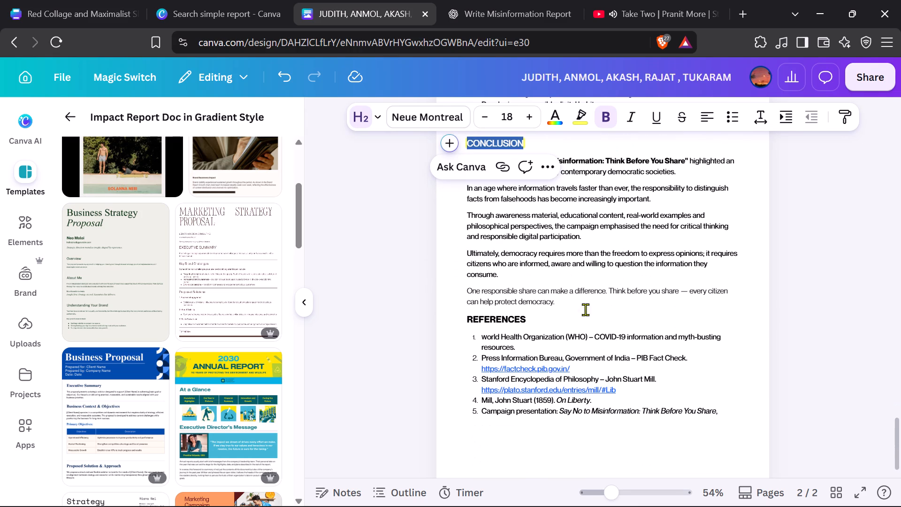
triple_click(505, 316)
left_click(580, 115)
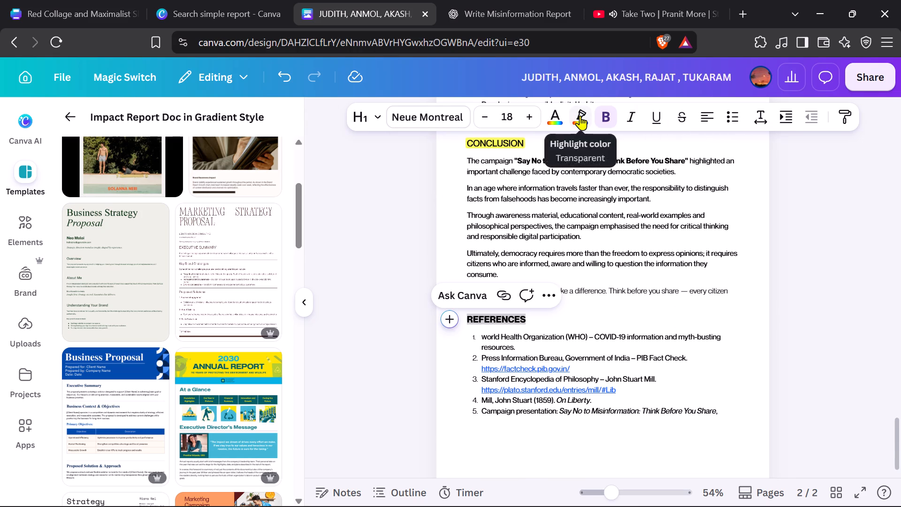
left_click(579, 205)
left_click(625, 256)
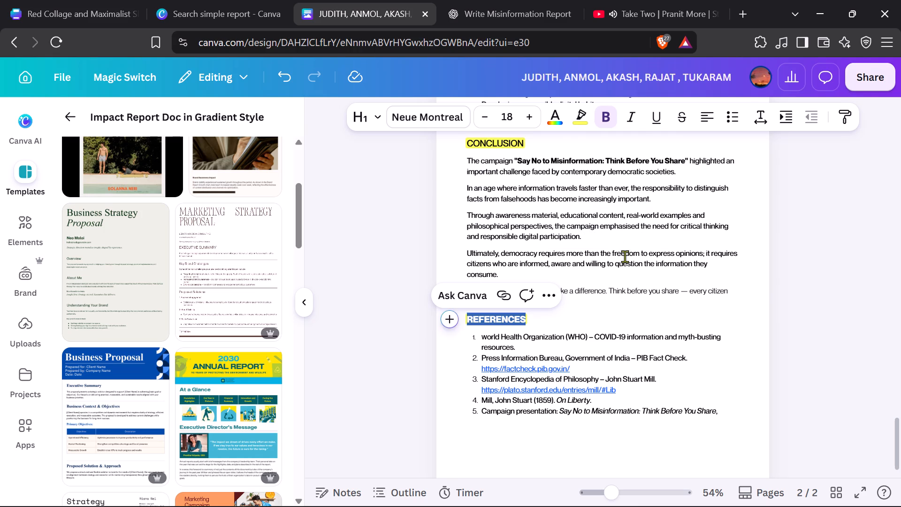
Review the report's headings and formatting from the References section back to Campaign Planning and Preparation.
scroll(625, 256, "up", 1)
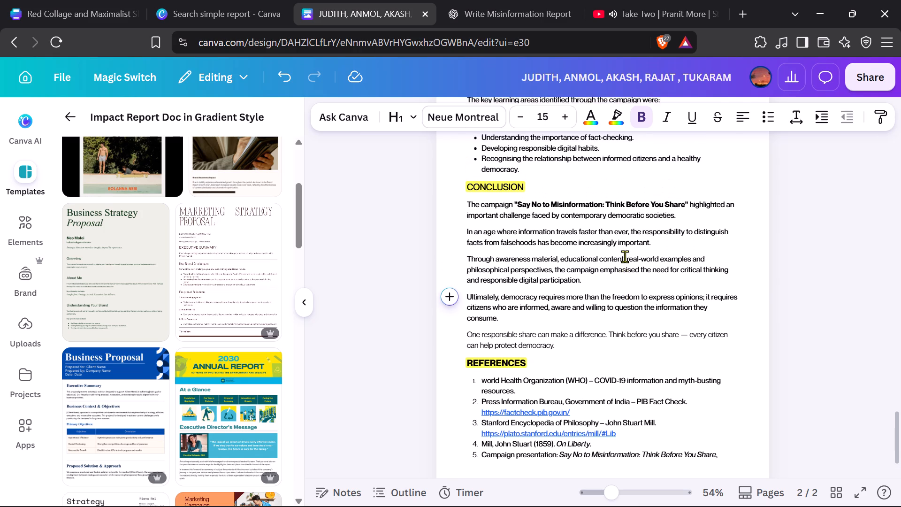
scroll(625, 256, "up", 2)
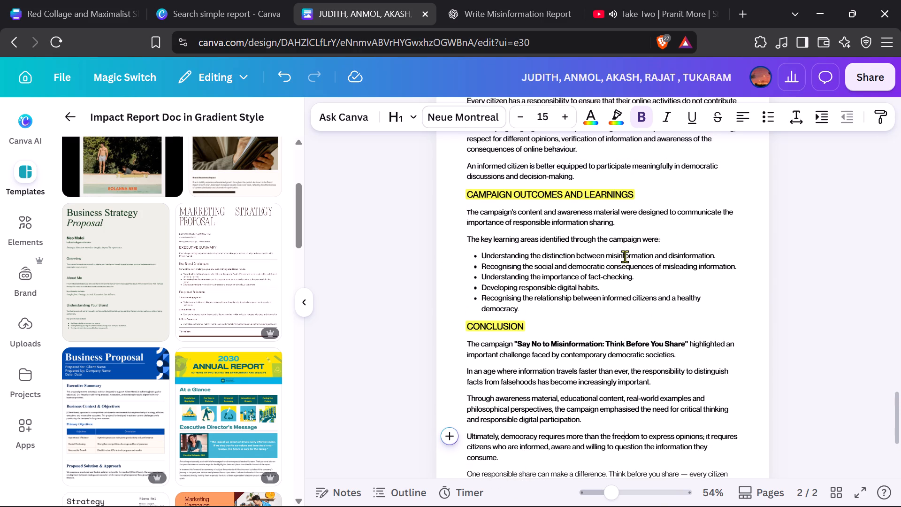
scroll(625, 256, "up", 4)
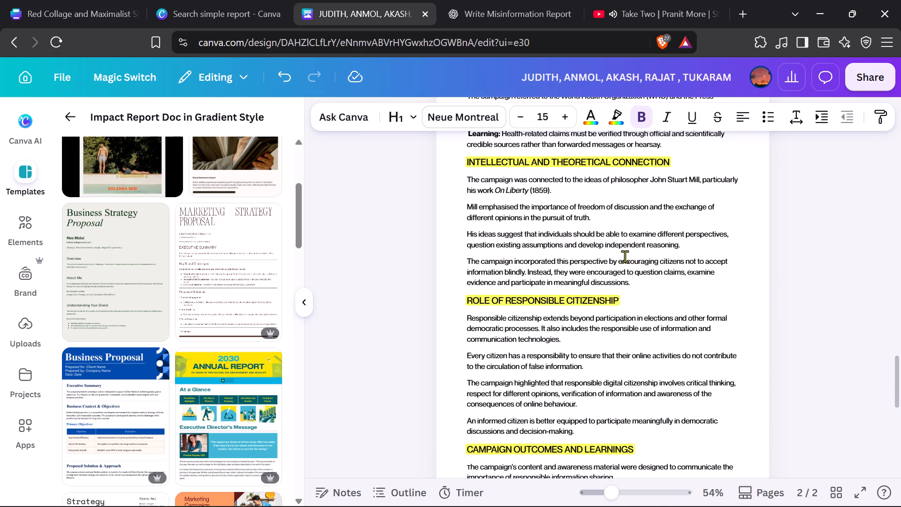
scroll(625, 256, "up", 3)
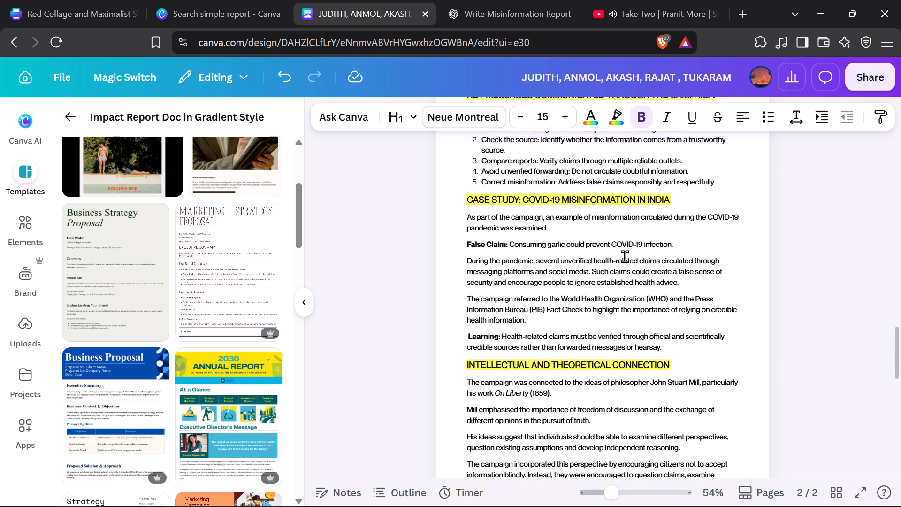
scroll(625, 256, "up", 5)
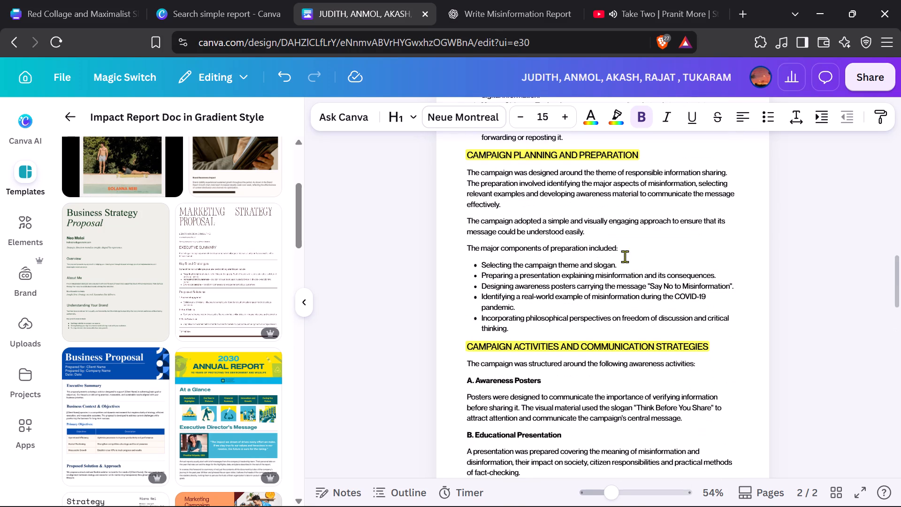
Make the "A. Awareness Posters" subheading under Campaign Activities and Communication Strategies a bulleted item.
scroll(625, 256, "down", 2)
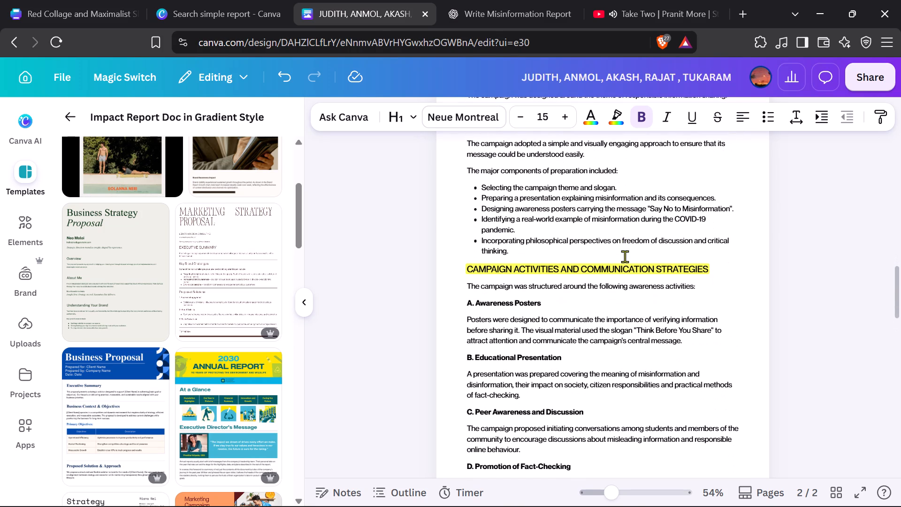
triple_click(485, 301)
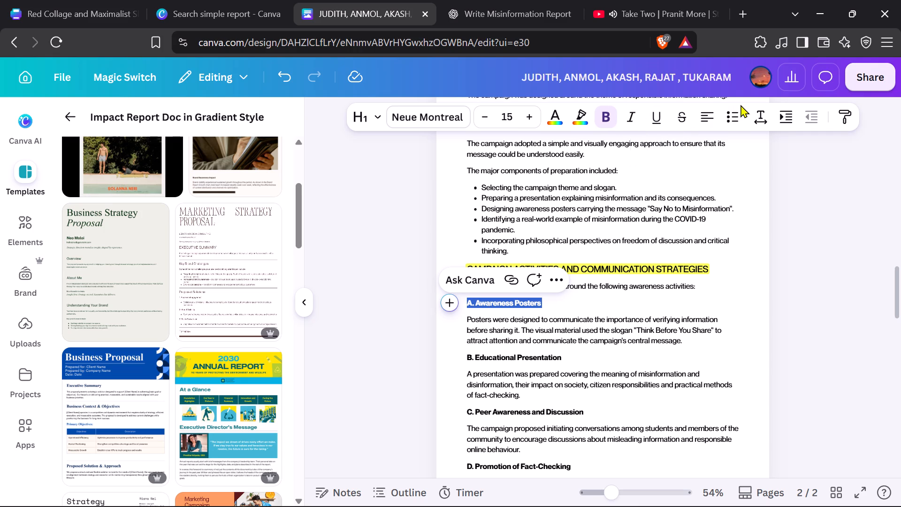
left_click(735, 110)
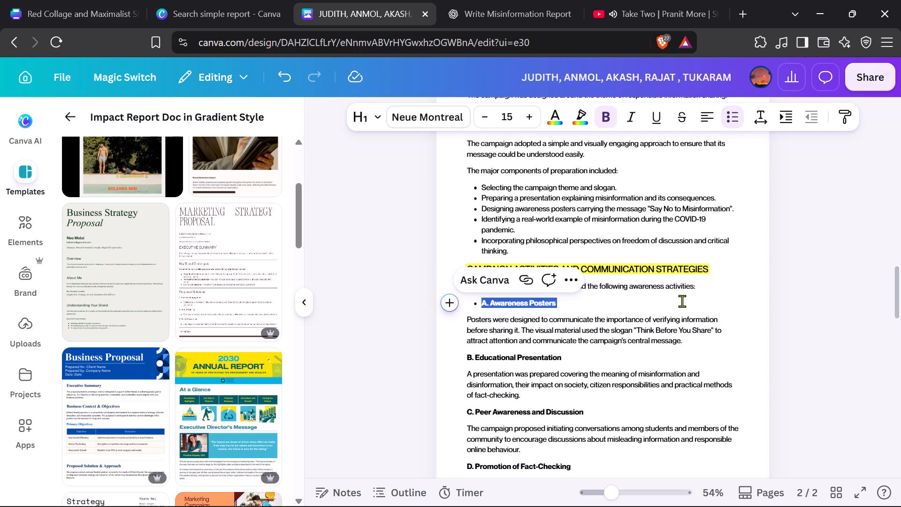
Make the "B. Educational Presentation" subheading a bulleted item.
scroll(682, 301, "down", 1)
triple_click(542, 309)
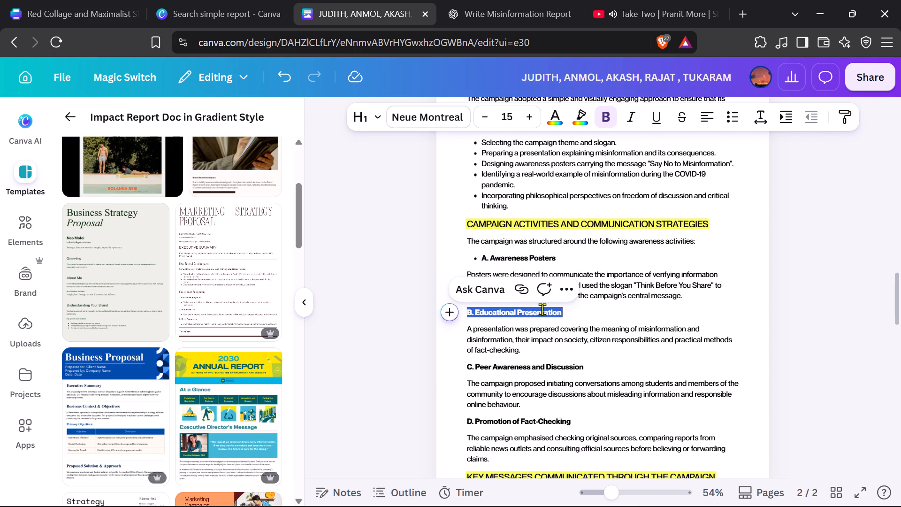
left_click(736, 121)
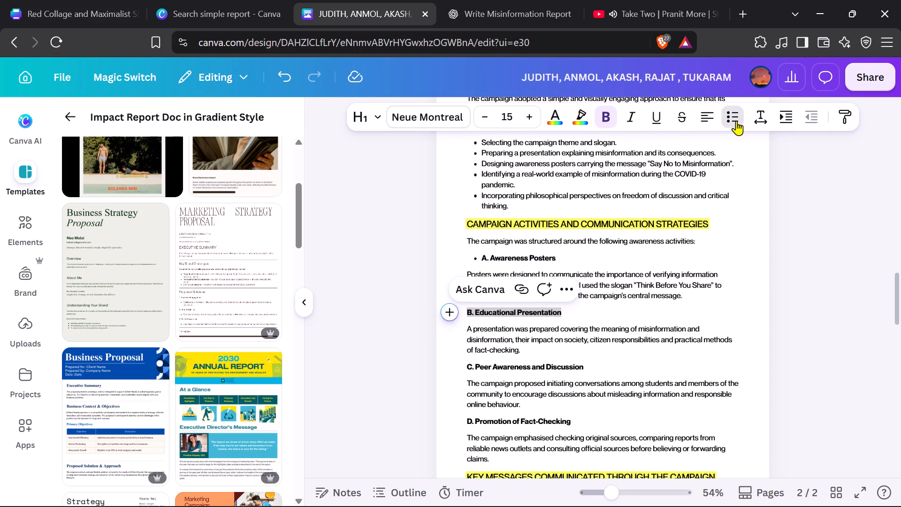
left_click(732, 269)
Remove the "A." and "B." letter prefixes from the bulleted Awareness Posters and Educational Presentation subheadings.
scroll(732, 269, "down", 1)
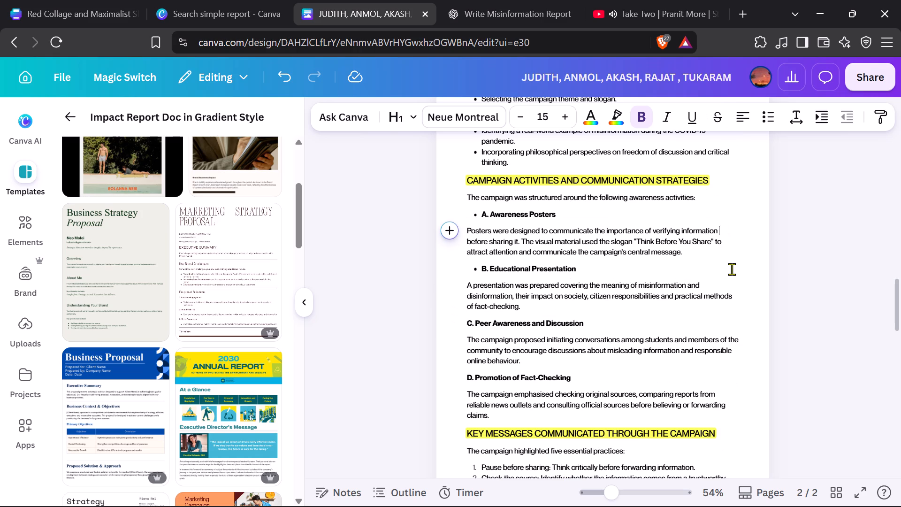
left_click(488, 215)
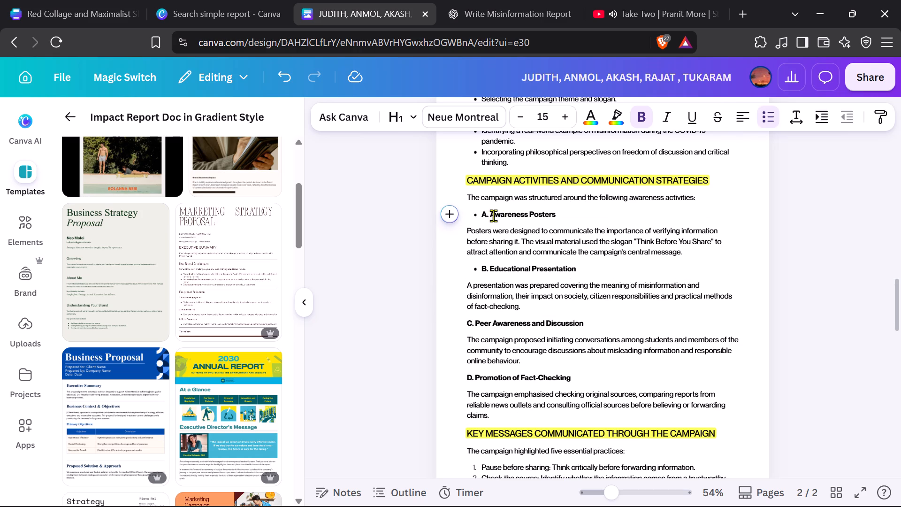
key("BackSpace")
key("BackSpace")
left_click(489, 269)
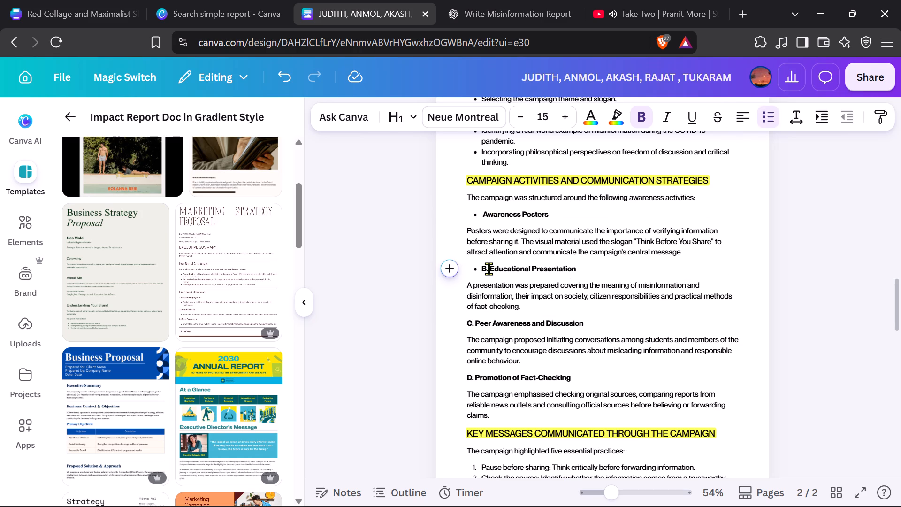
key("BackSpace")
key("BackSpace")
Make the "C. Peer Awareness and Discussion" subheading a bulleted item and remove its "C." prefix.
scroll(489, 269, "down", 1)
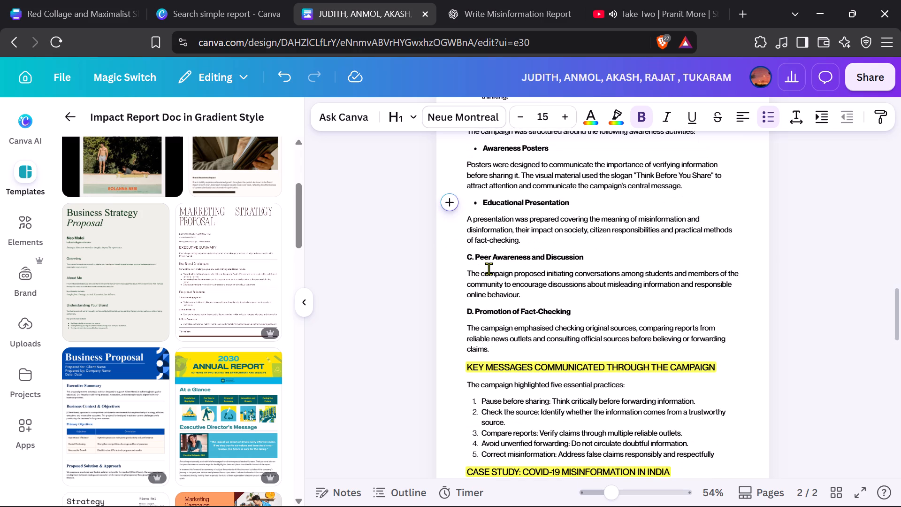
triple_click(504, 257)
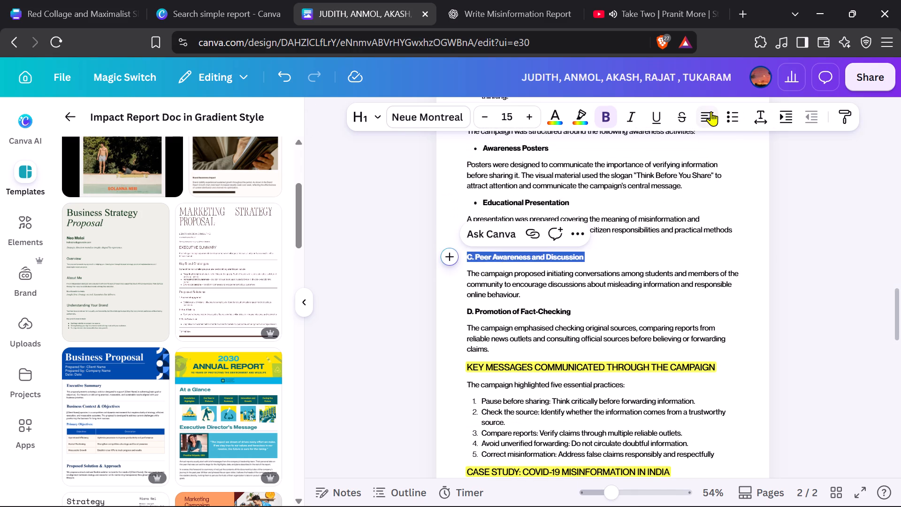
left_click(726, 117)
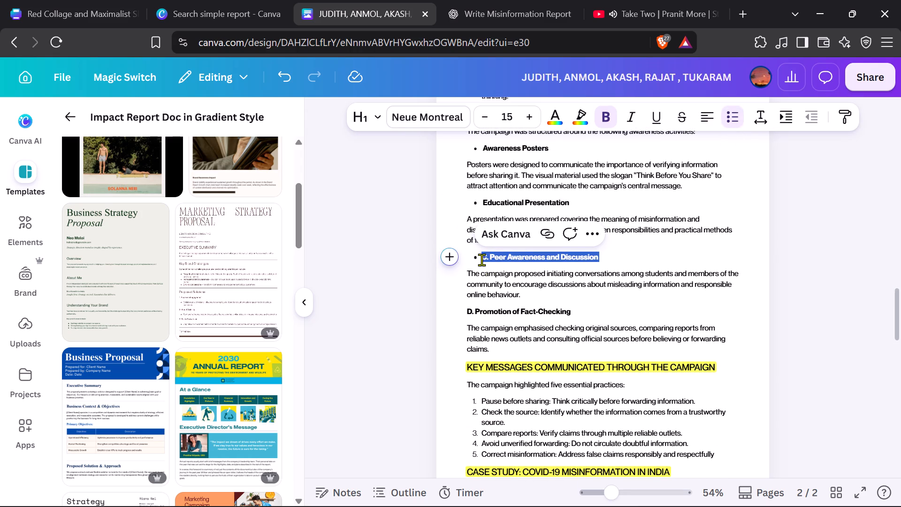
left_click(489, 258)
key("BackSpace")
key("BackSpace")
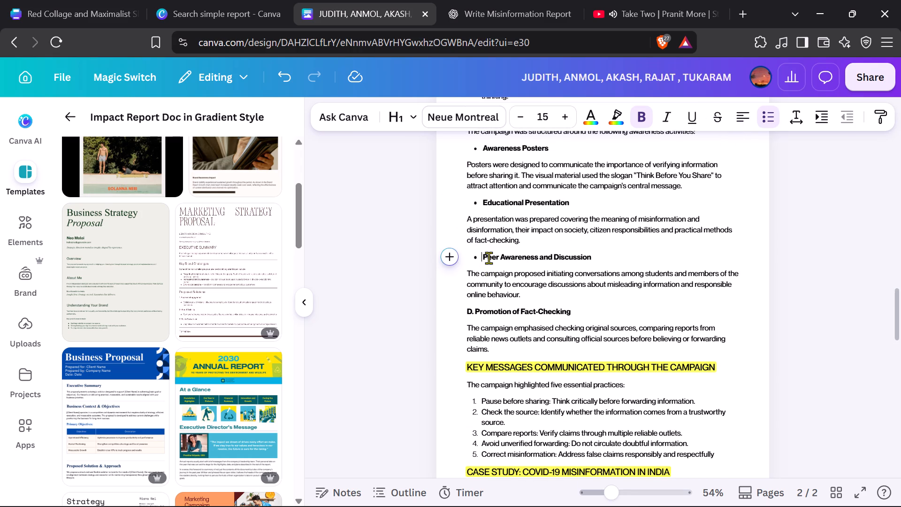
Remove the "D." prefix from the Promotion of Fact-Checking subheading and make it a bulleted item.
scroll(489, 258, "down", 1)
left_click(474, 285)
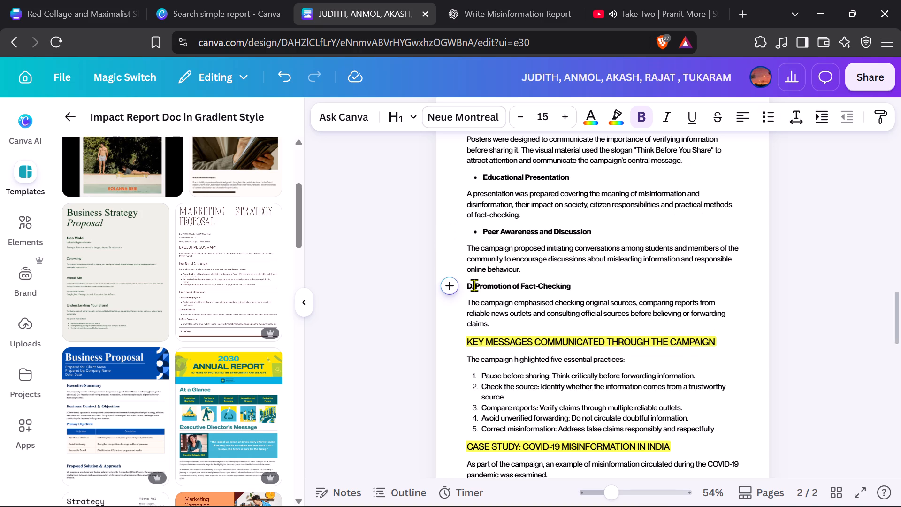
key("BackSpace")
key("BackSpace")
triple_click(506, 290)
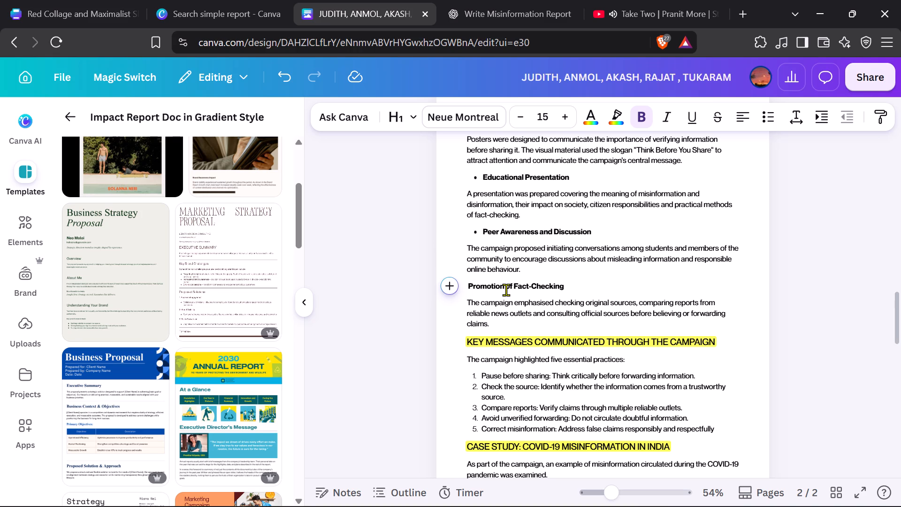
left_click(726, 114)
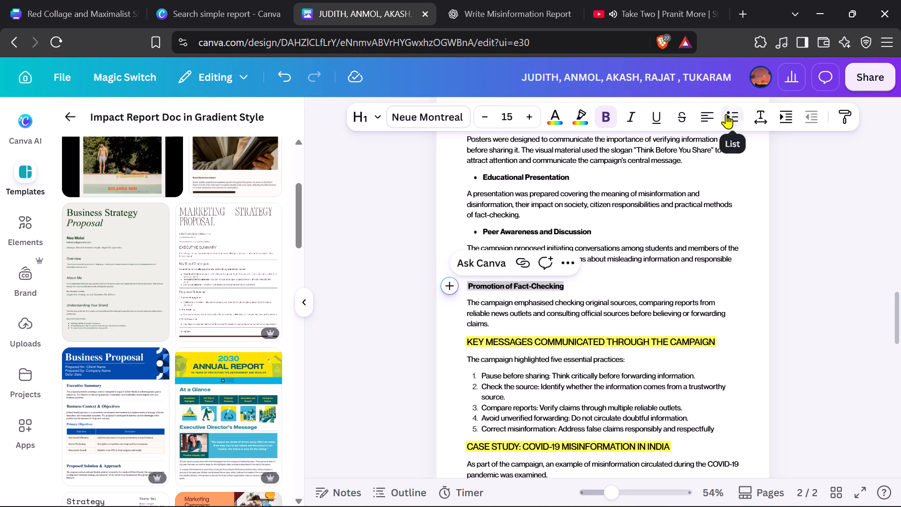
left_click(704, 238)
Review the formatting from Campaign Activities and Communication Strategies through the later sections, then return to the report's title banner.
scroll(704, 238, "up", 2)
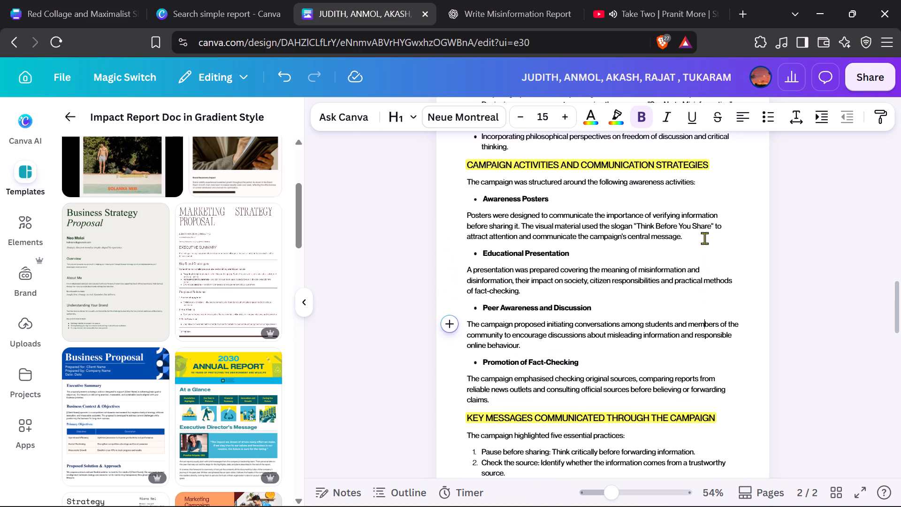
scroll(704, 238, "down", 2)
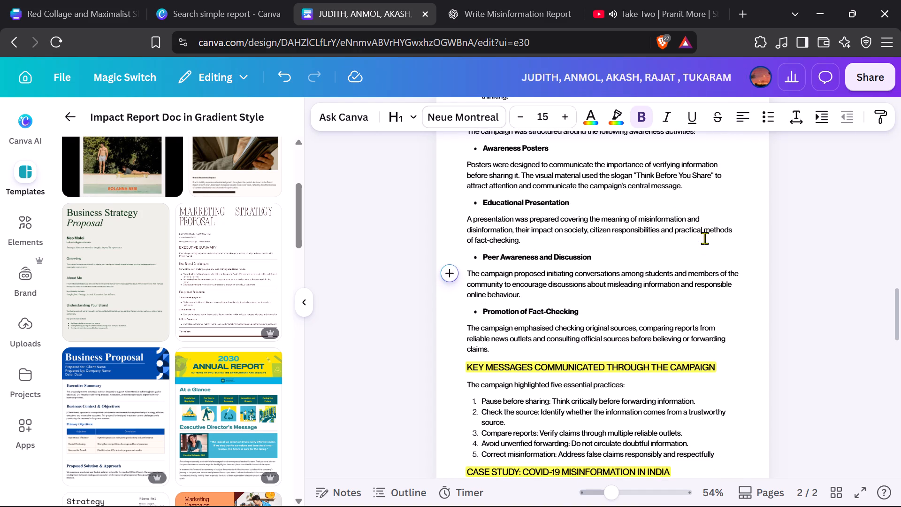
scroll(592, 240, "down", 1)
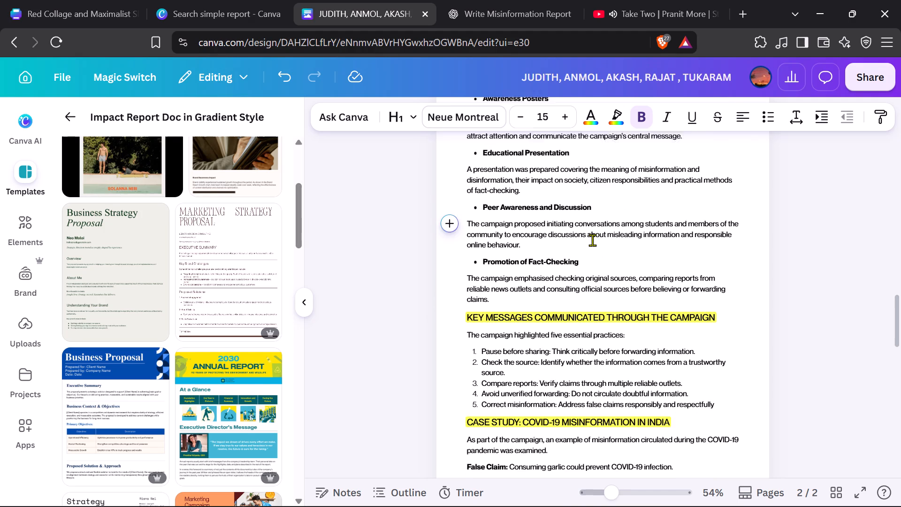
scroll(592, 240, "down", 3)
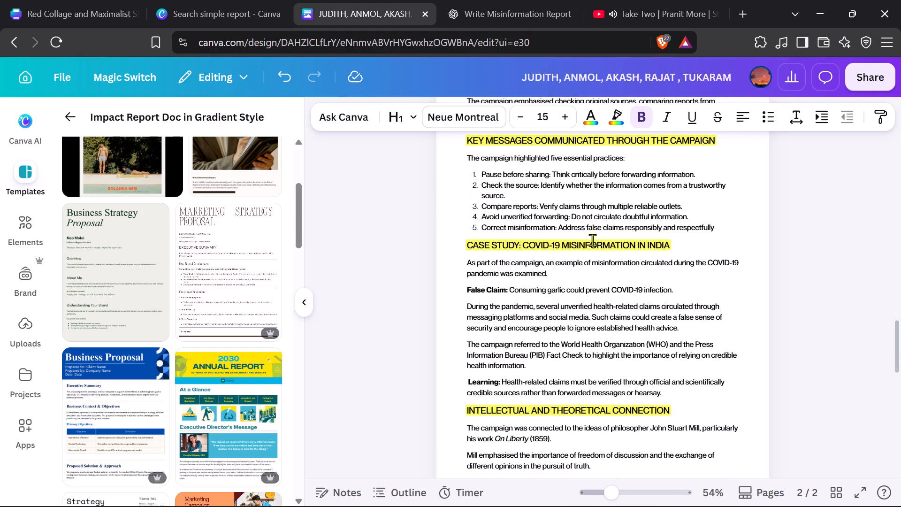
scroll(592, 240, "down", 5)
scroll(592, 240, "up", 8)
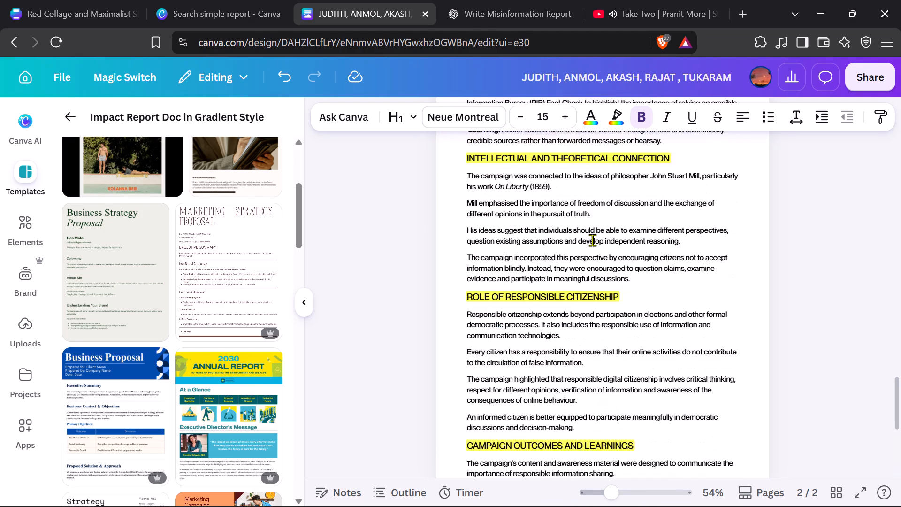
scroll(592, 240, "up", 10)
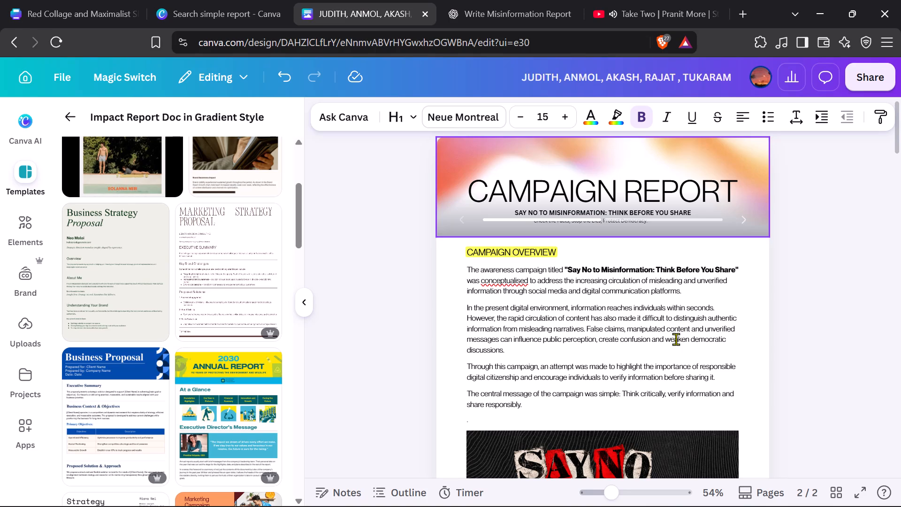
Show the second slide of the Campaign Report title banner.
left_click(735, 188)
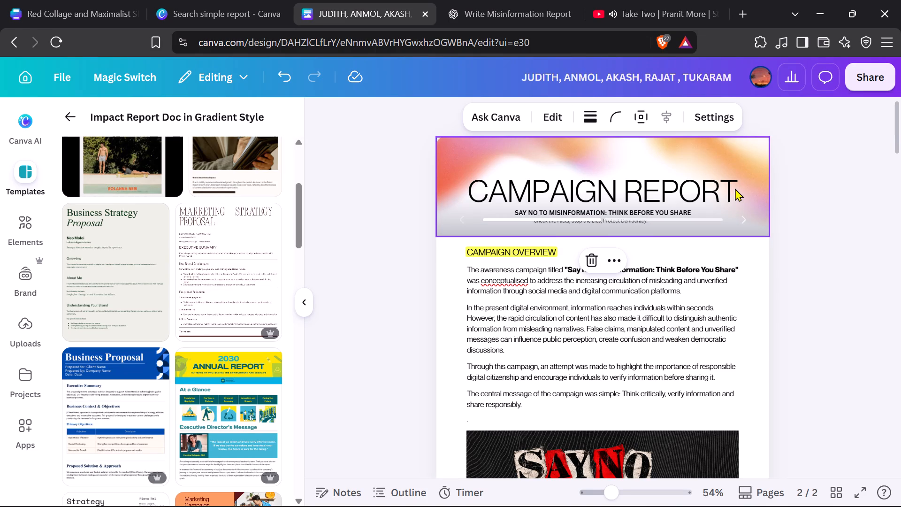
left_click(743, 217)
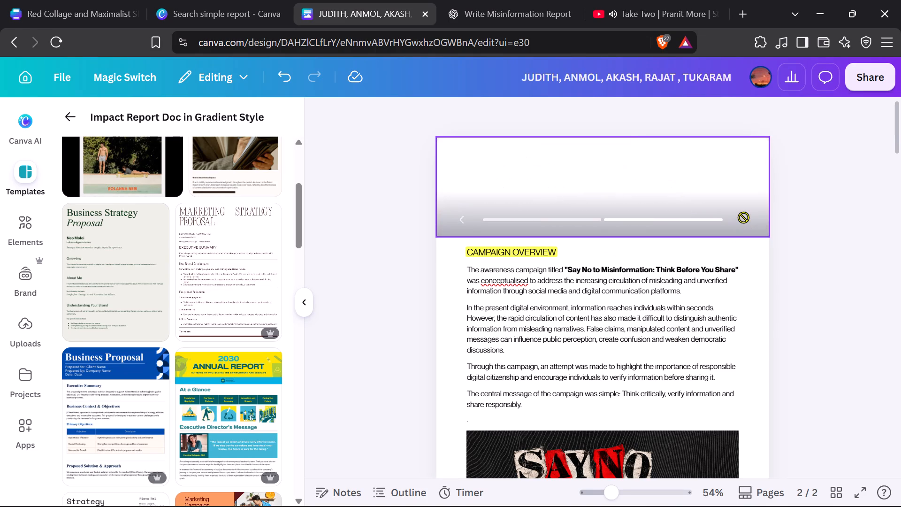
Read through the report from the title banner past the poster to the Need for the Campaign, Objectives and Target Audience sections.
scroll(687, 315, "down", 7)
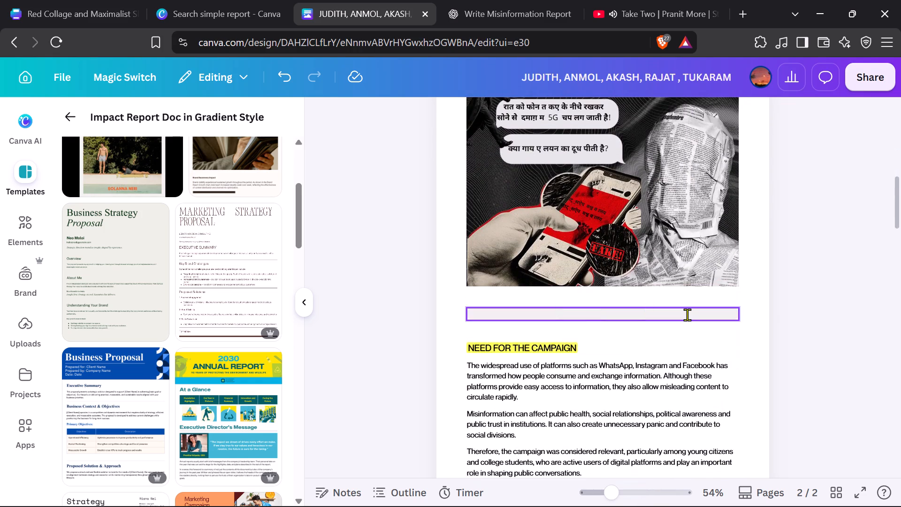
scroll(687, 315, "down", 2)
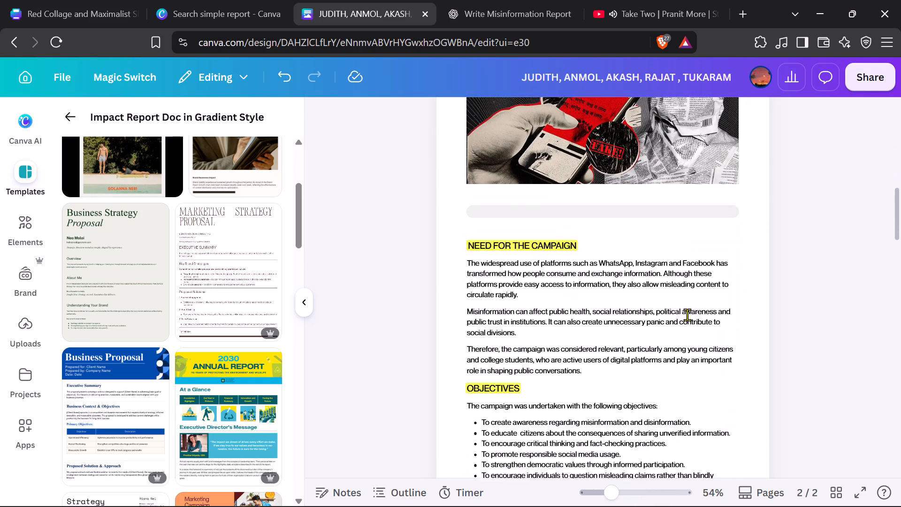
scroll(687, 315, "down", 3)
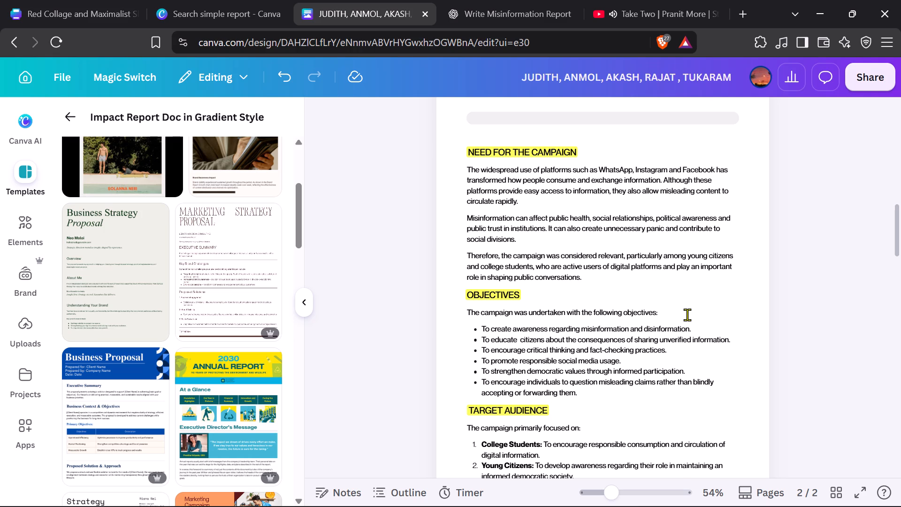
Reread the report from Campaign Overview through the preparation components list under Campaign Planning and Preparation.
scroll(687, 315, "up", 18)
scroll(687, 315, "down", 1)
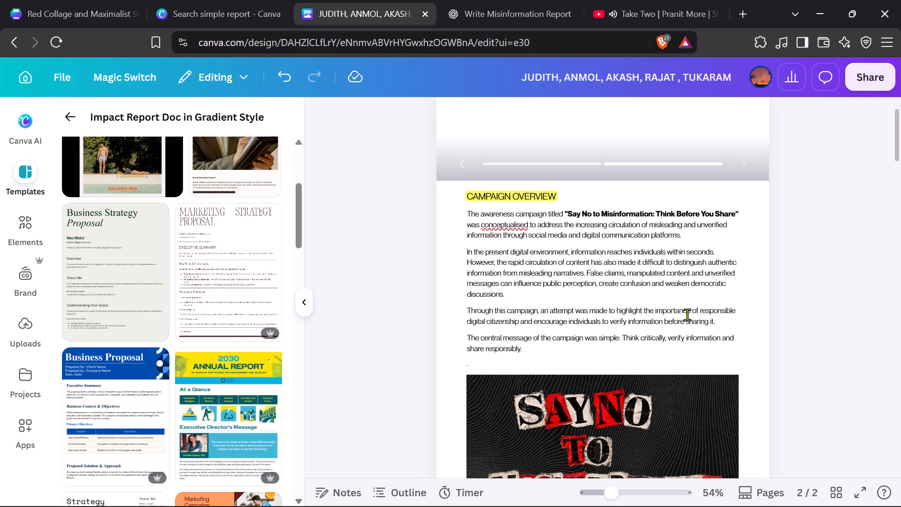
scroll(687, 315, "down", 4)
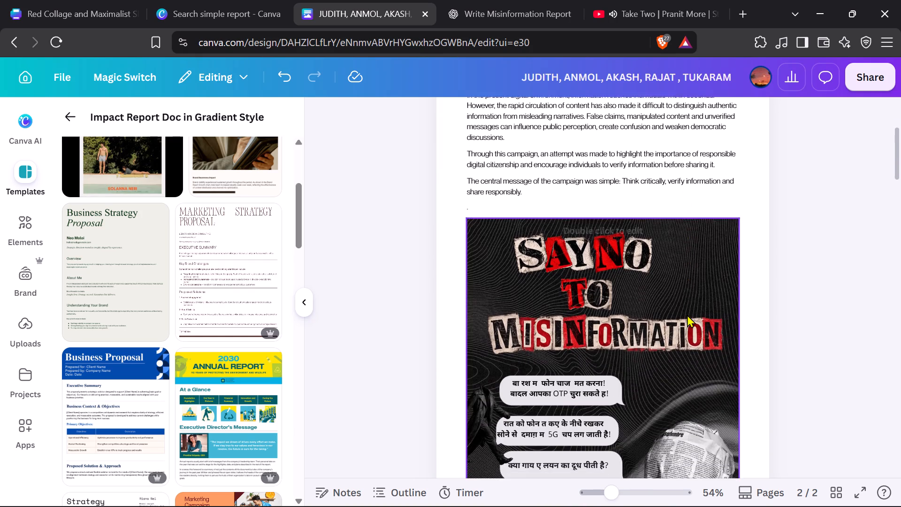
scroll(687, 315, "down", 3)
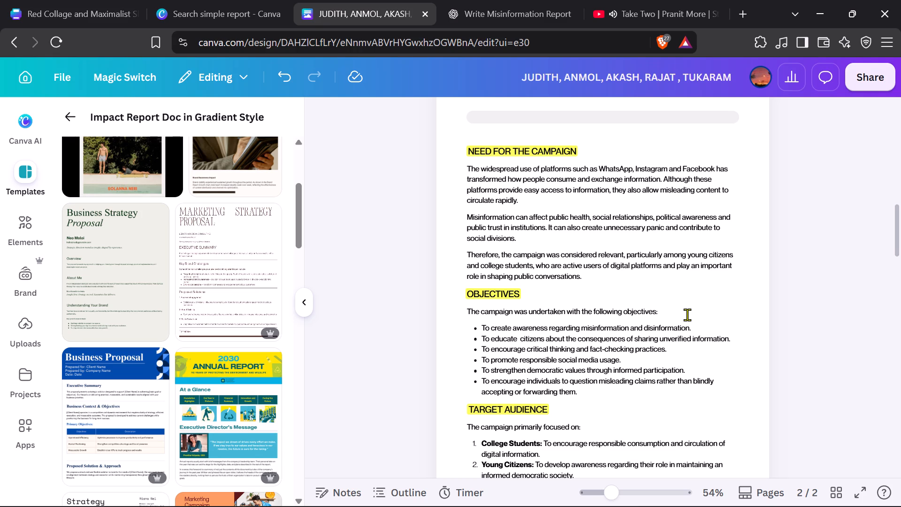
scroll(687, 315, "down", 2)
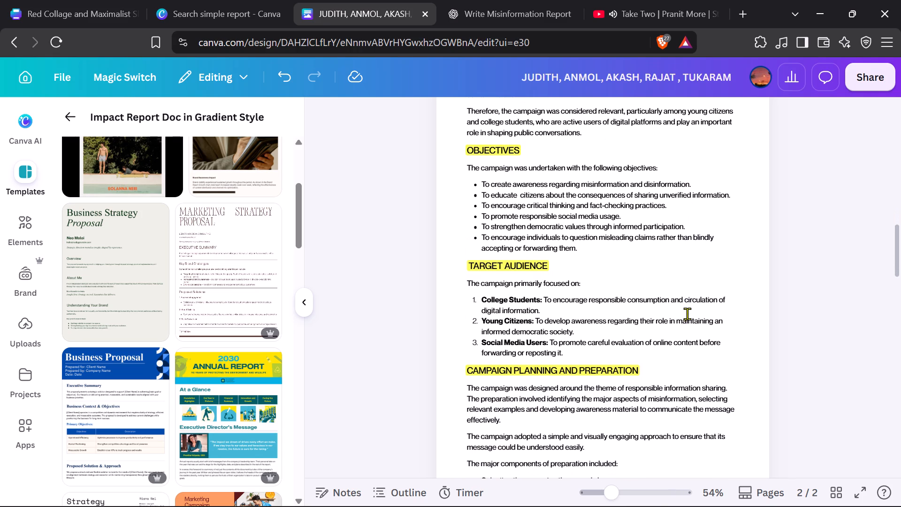
scroll(687, 314, "down", 1)
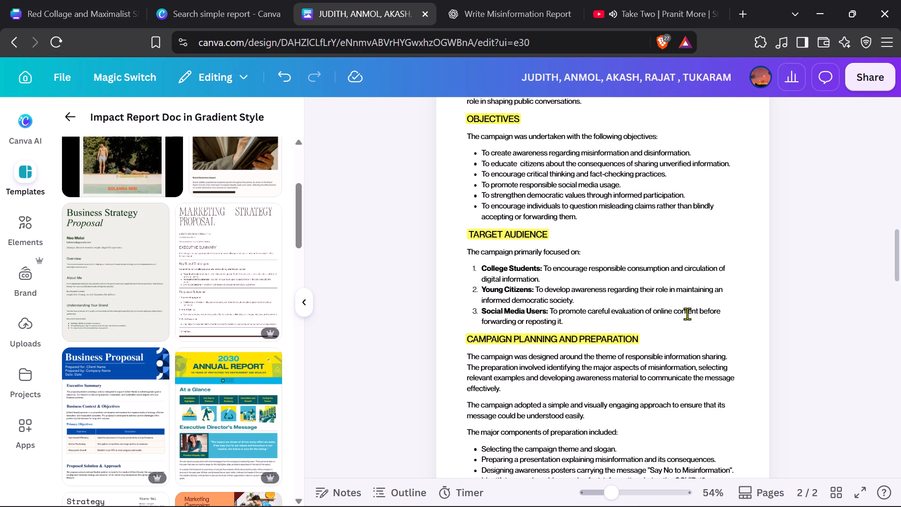
right_click(687, 314)
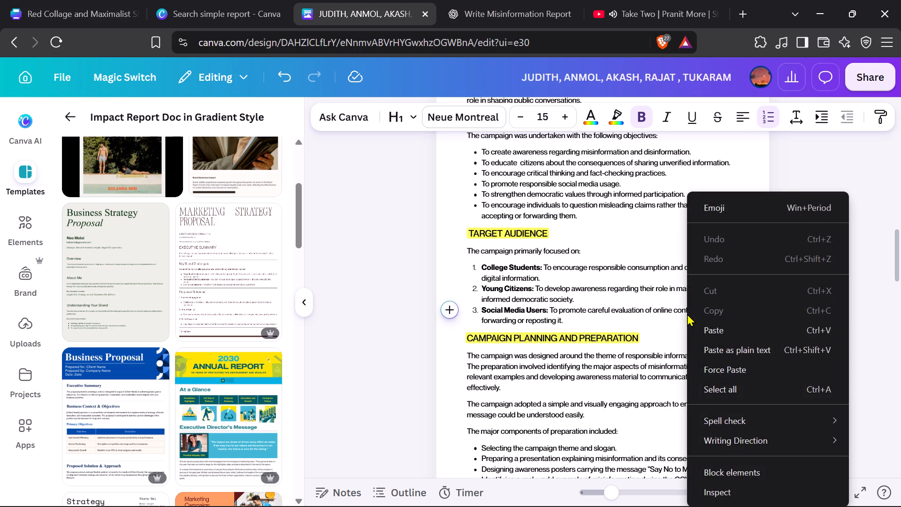
left_click(638, 303)
scroll(638, 303, "down", 1)
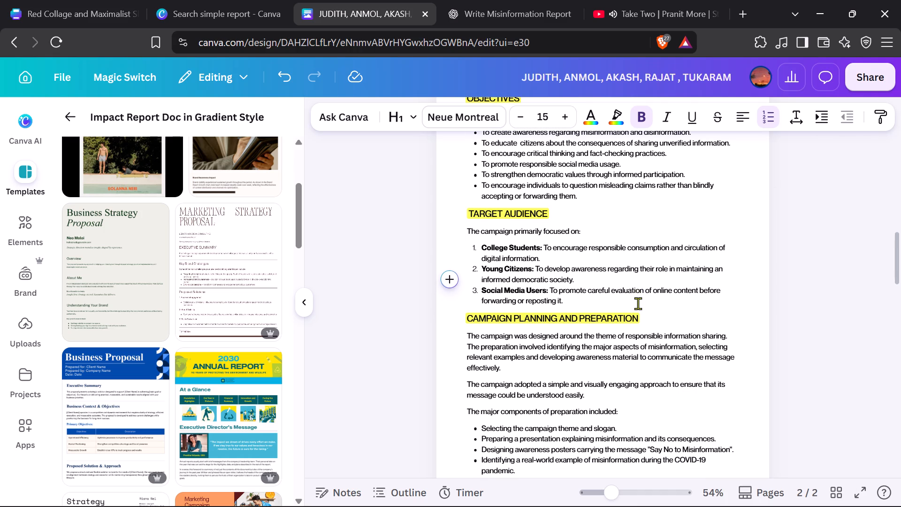
scroll(638, 303, "down", 2)
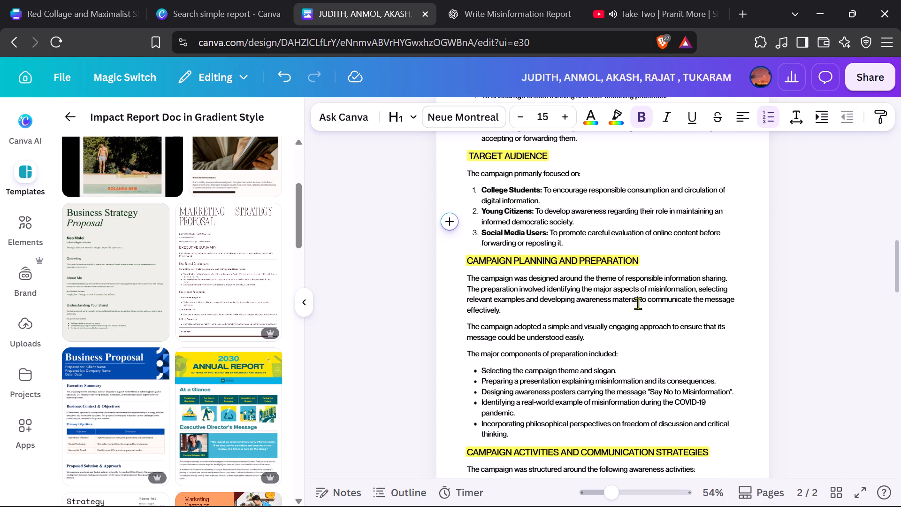
scroll(638, 303, "down", 2)
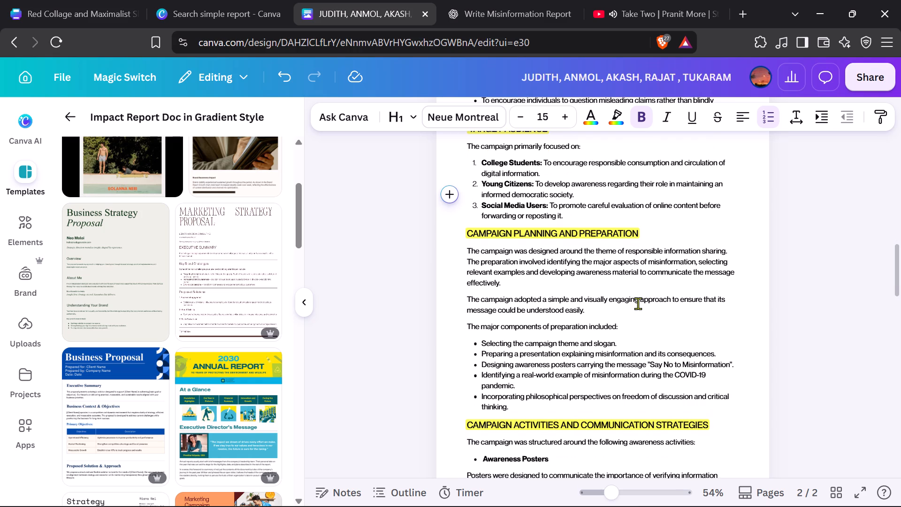
scroll(638, 303, "down", 1)
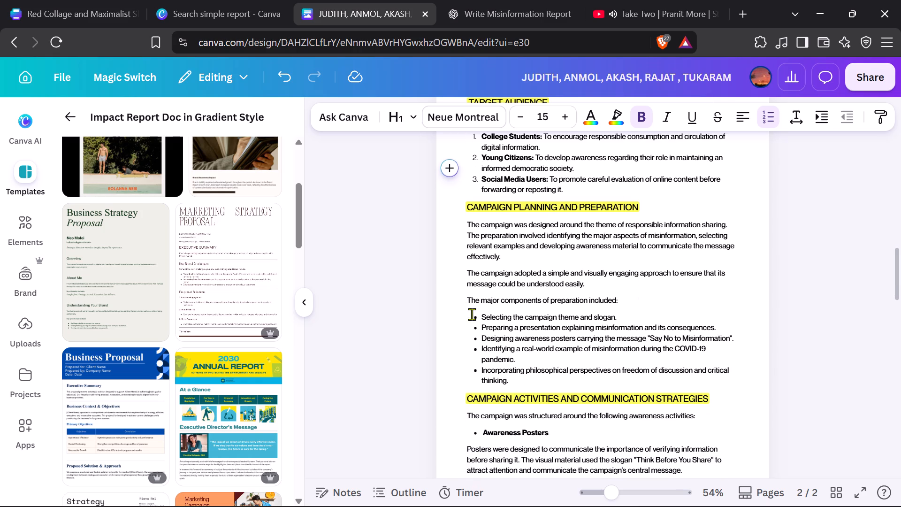
left_click(480, 322)
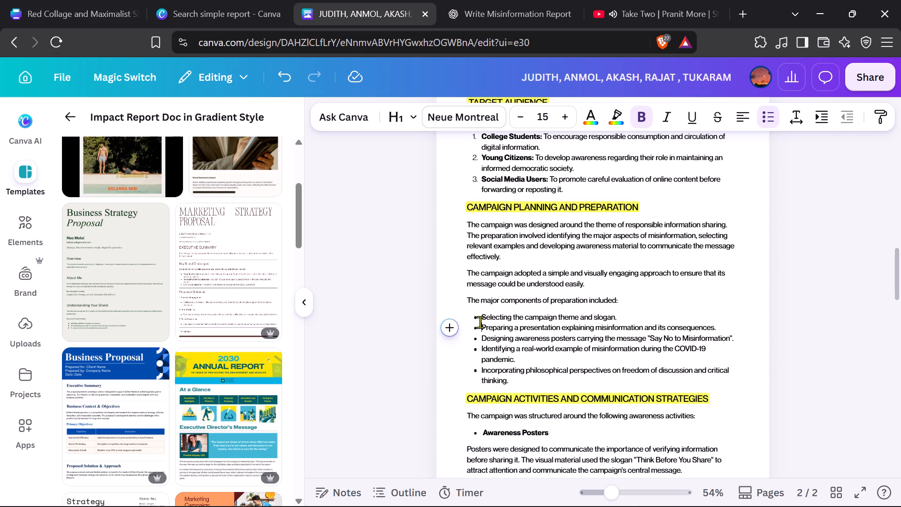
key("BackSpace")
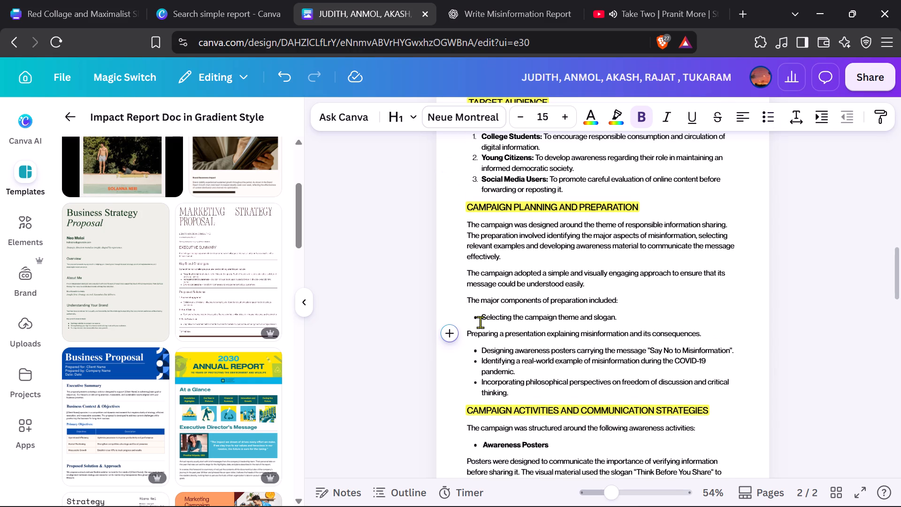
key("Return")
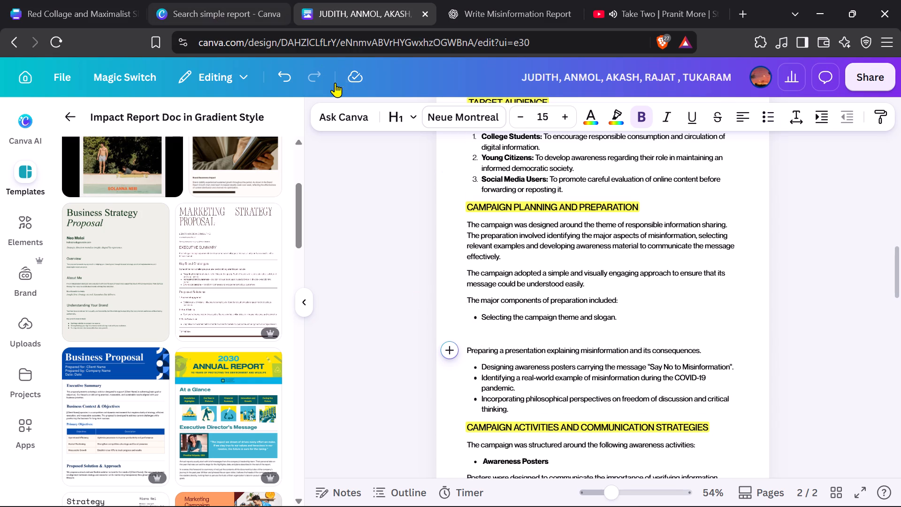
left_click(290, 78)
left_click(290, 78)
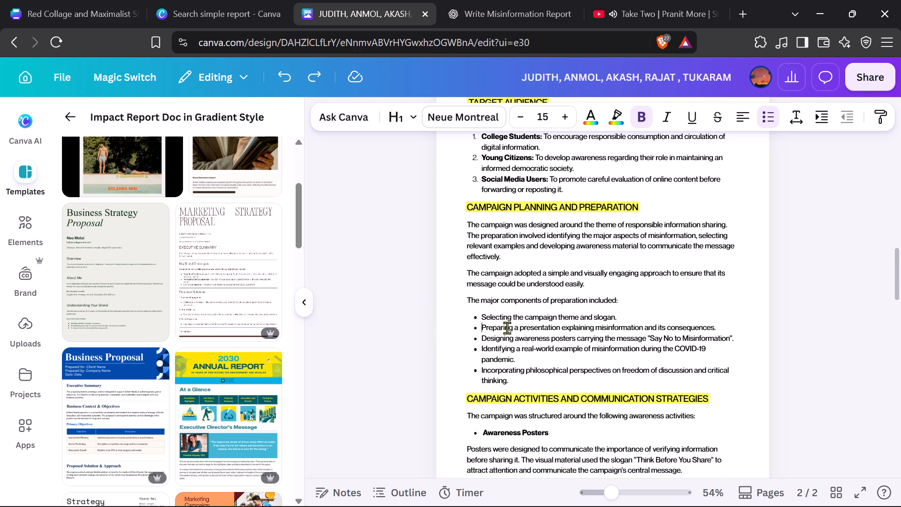
Convert the five preparation components under Campaign Planning and Preparation from a bulleted list into a checklist.
double_click(511, 316)
triple_click(511, 319)
left_click_drag(511, 319, 515, 349)
left_click_drag(507, 385, 483, 312)
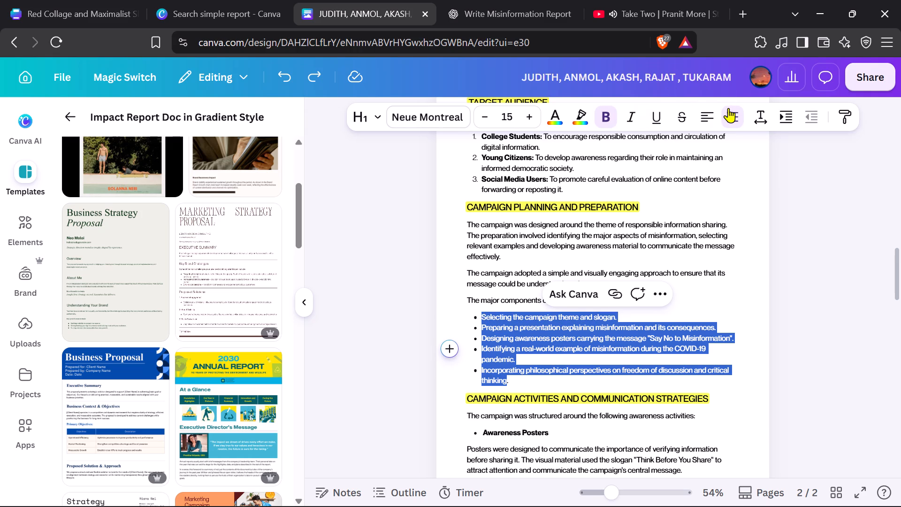
left_click(728, 109)
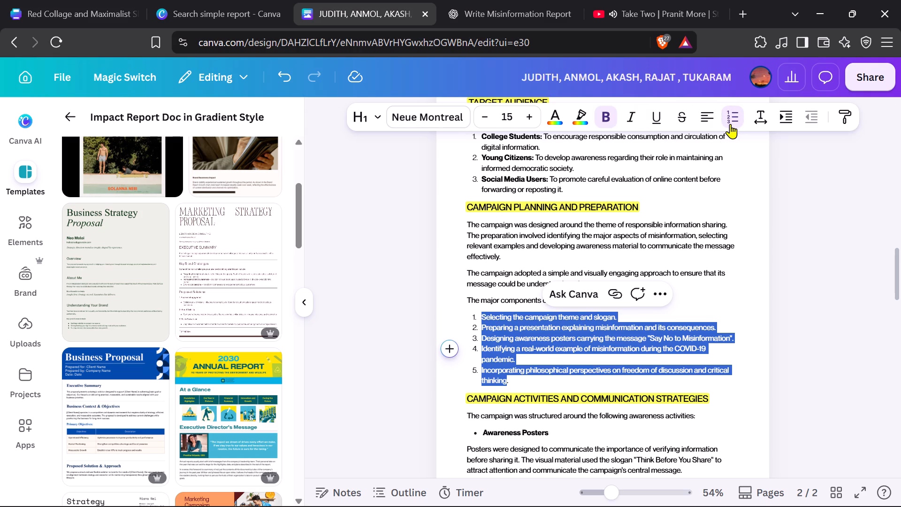
left_click(730, 124)
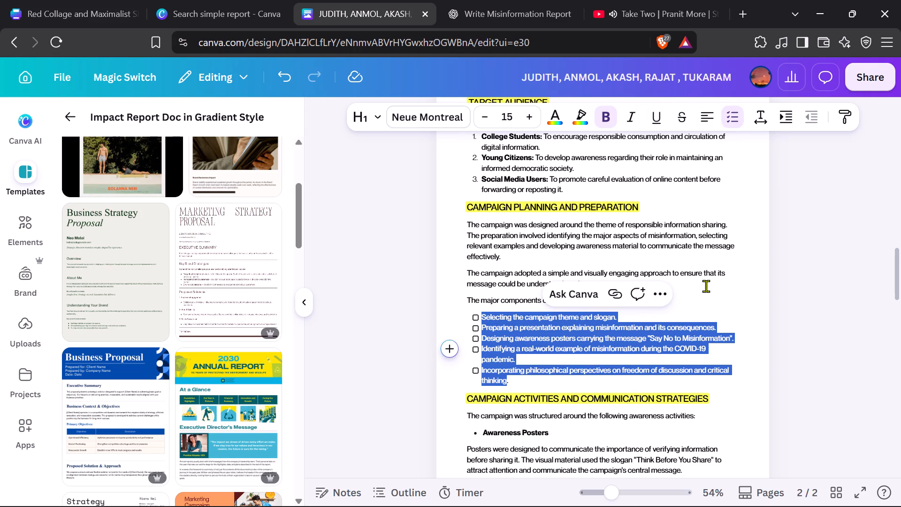
left_click(706, 286)
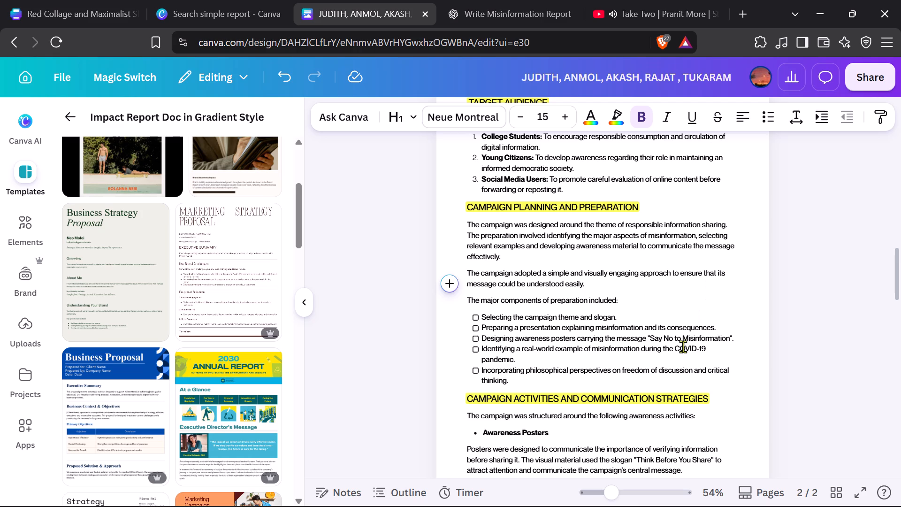
Read on from the preparation checklist through Campaign Activities and Communication Strategies to the Intellectual and Theoretical Connection section.
scroll(683, 346, "down", 1)
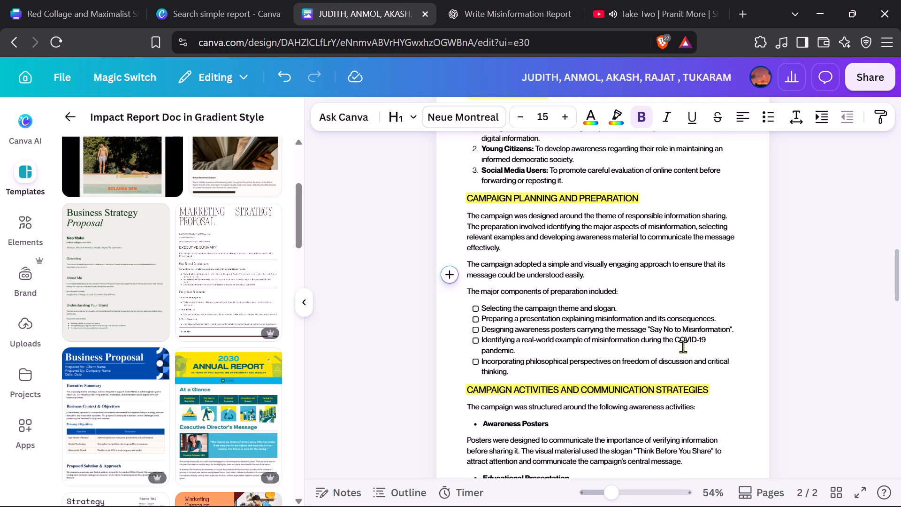
scroll(683, 346, "down", 2)
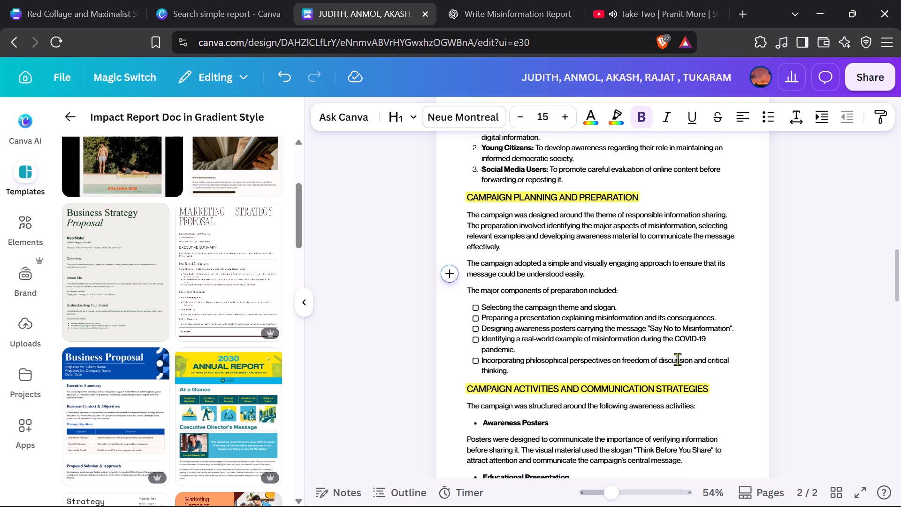
scroll(677, 359, "down", 2)
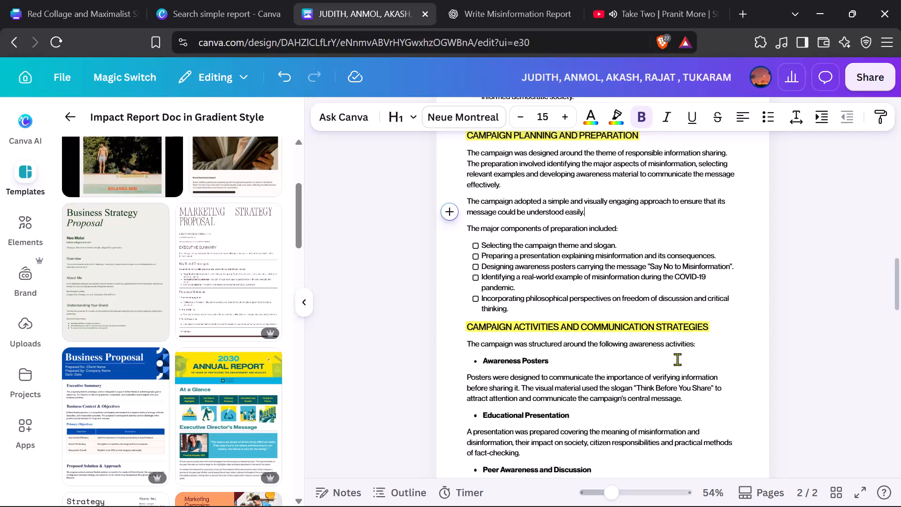
scroll(677, 359, "down", 1)
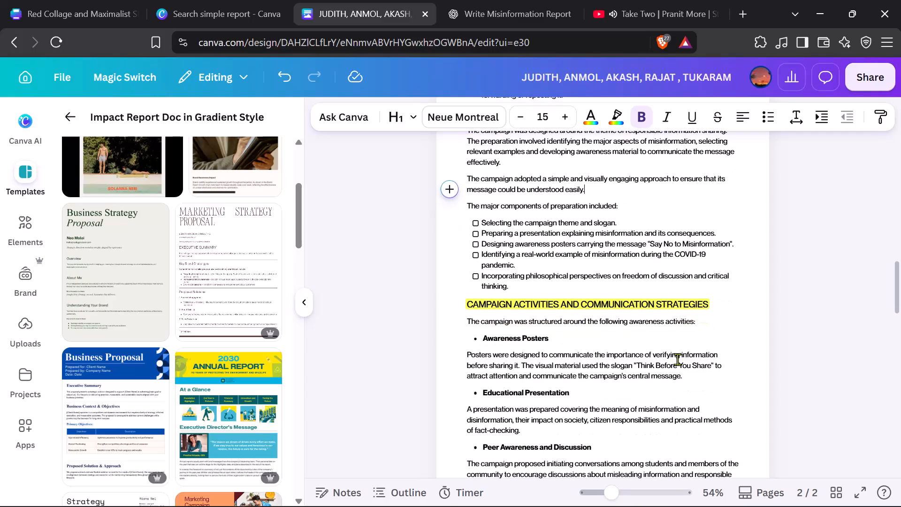
scroll(677, 359, "down", 1)
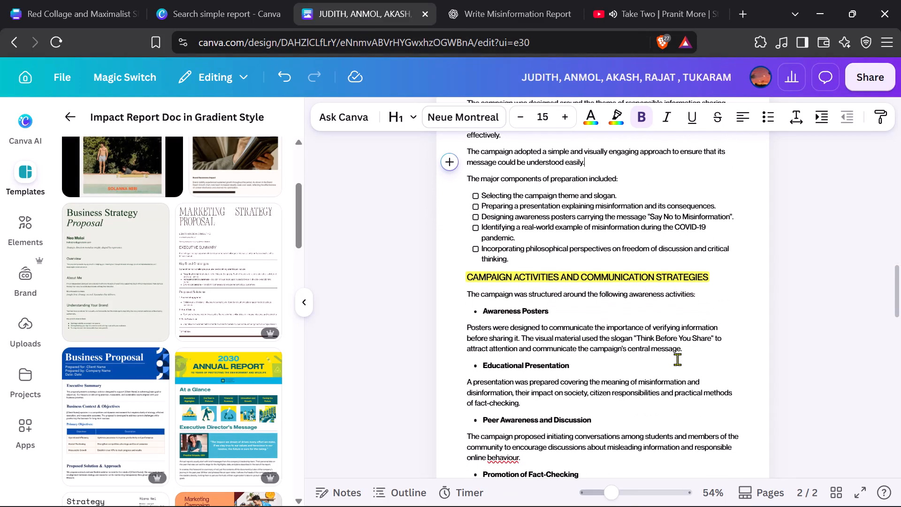
scroll(677, 359, "down", 2)
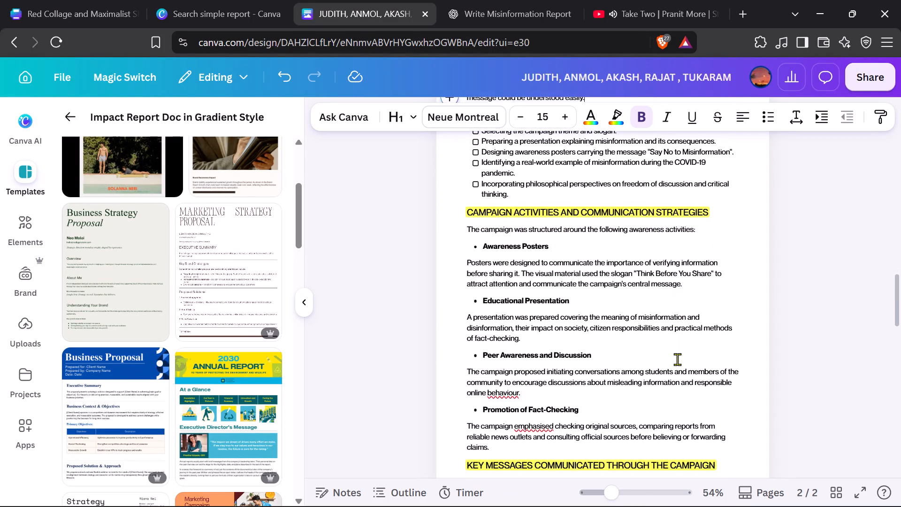
scroll(677, 359, "down", 3)
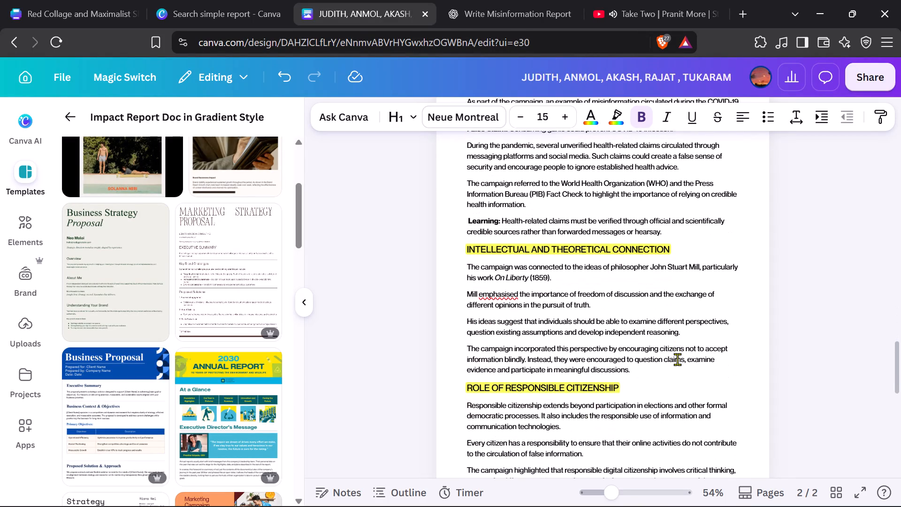
Delete the entire Role of Responsible Citizenship section, including its heading and the empty line left before Campaign Outcomes and Learnings.
scroll(677, 359, "down", 1)
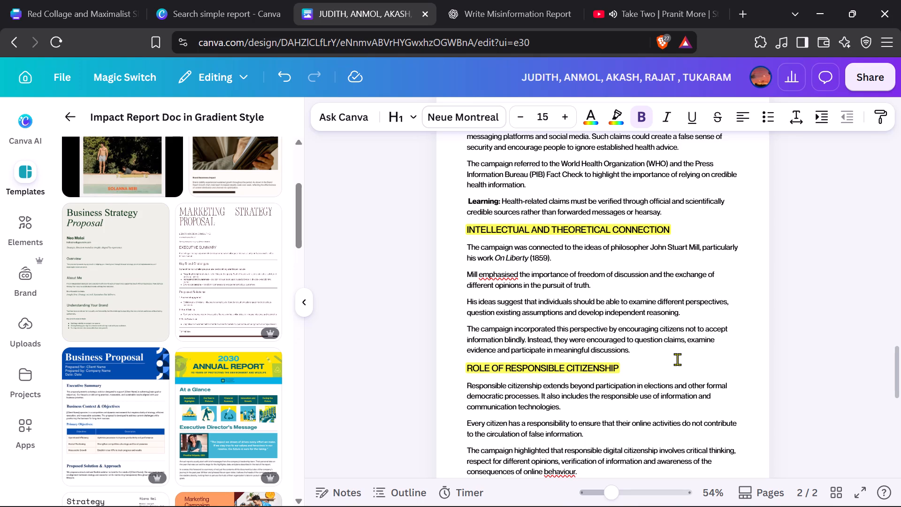
scroll(677, 359, "down", 1)
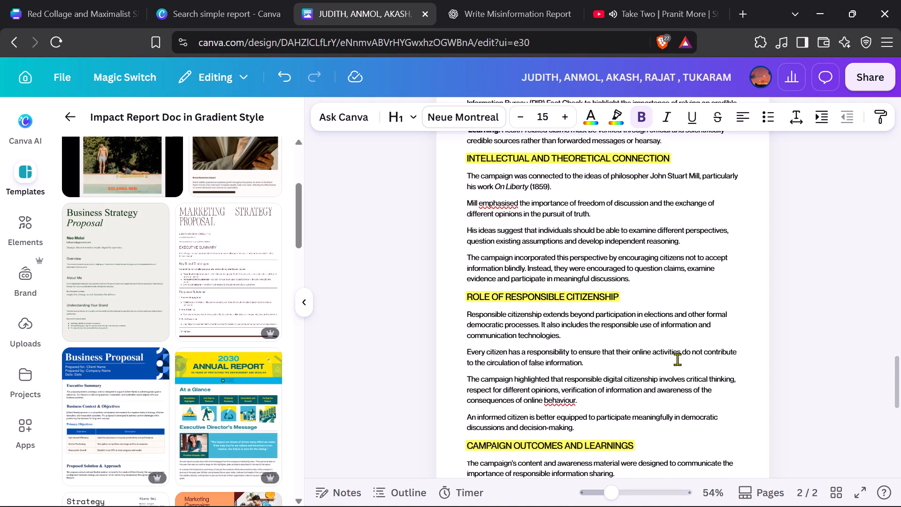
scroll(677, 359, "down", 2)
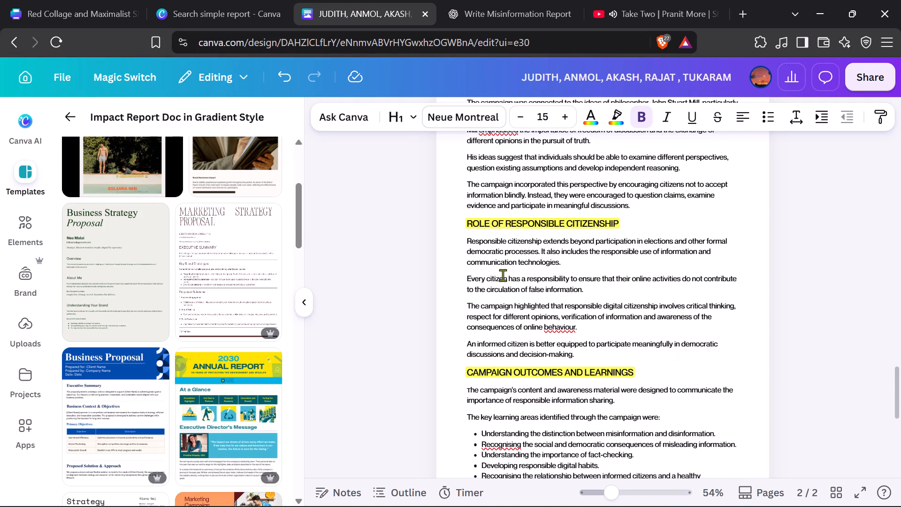
left_click_drag(468, 223, 601, 307)
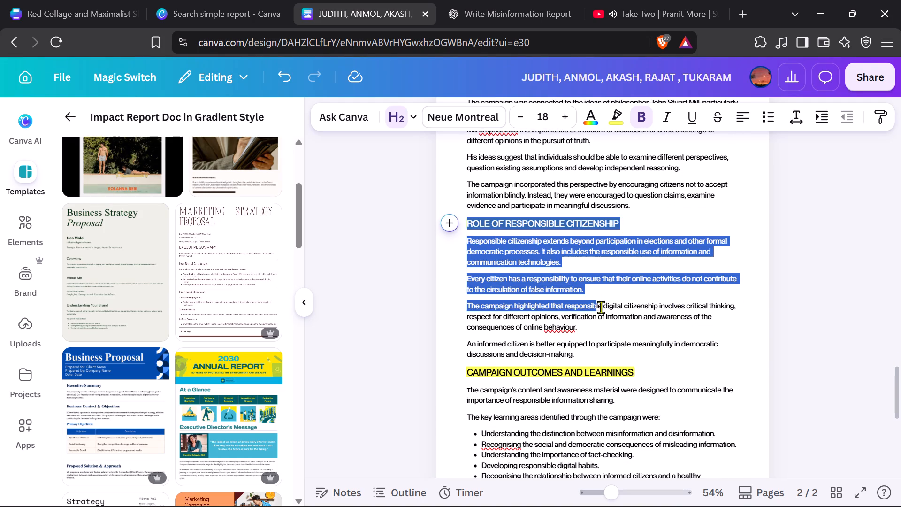
left_click_drag(601, 307, 600, 351)
key("BackSpace")
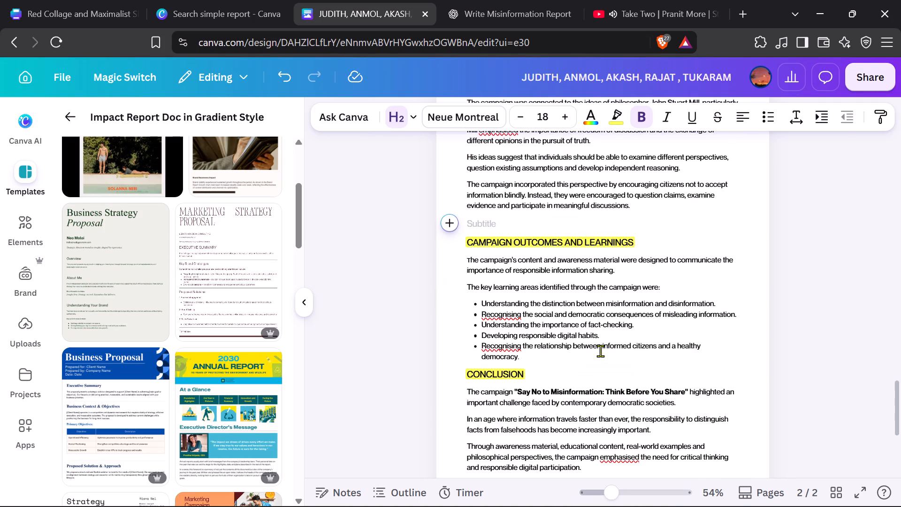
left_click(466, 244)
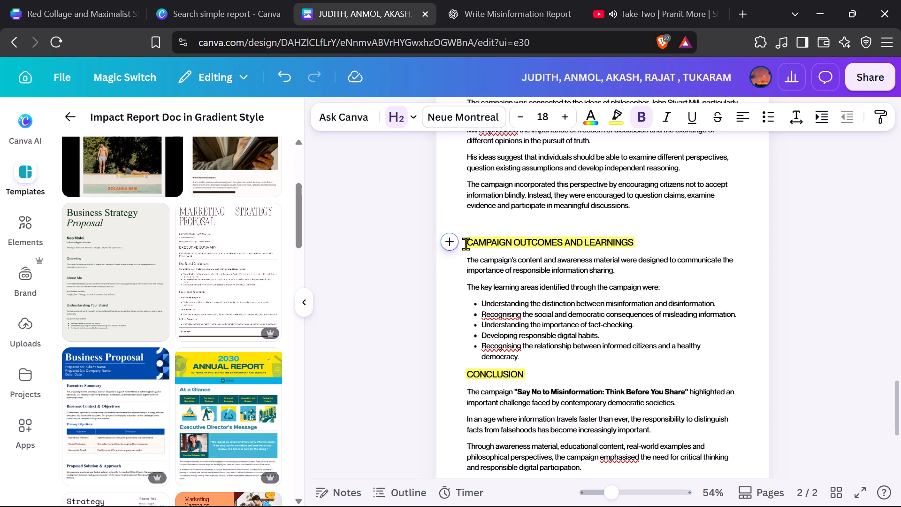
key("BackSpace")
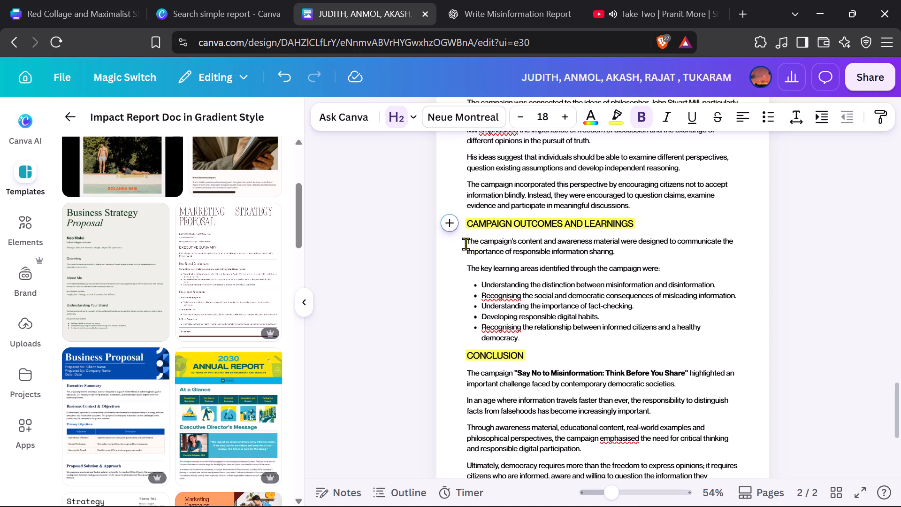
Check the rest of the report down to the References list, and return to the Campaign Overview at its start.
scroll(466, 244, "down", 3)
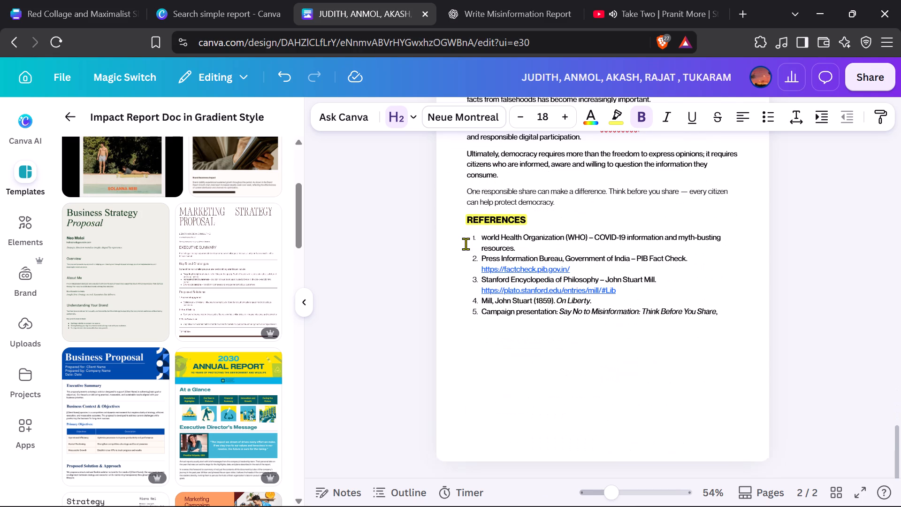
scroll(466, 244, "down", 1)
scroll(466, 244, "up", 5)
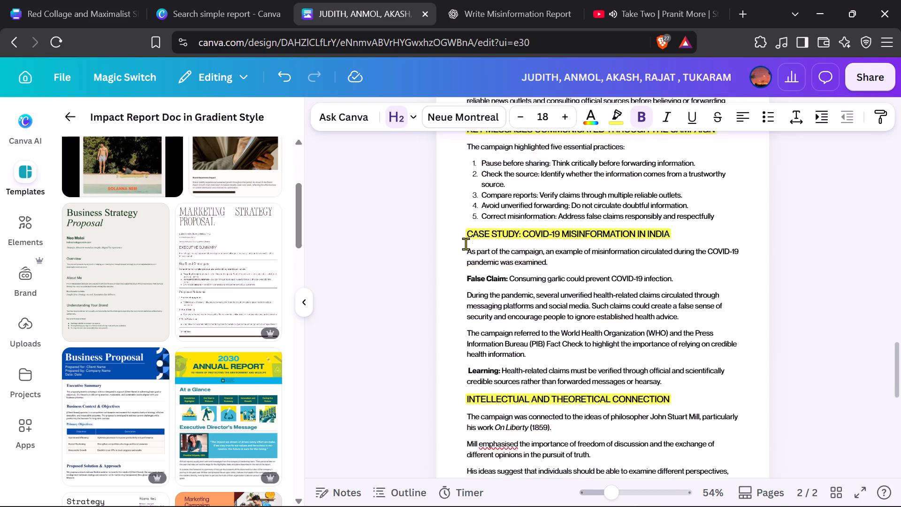
scroll(466, 244, "up", 6)
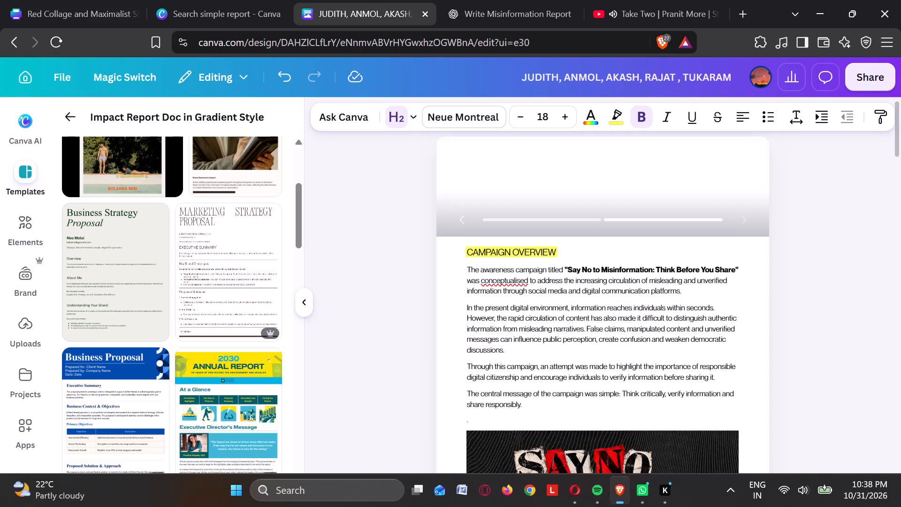
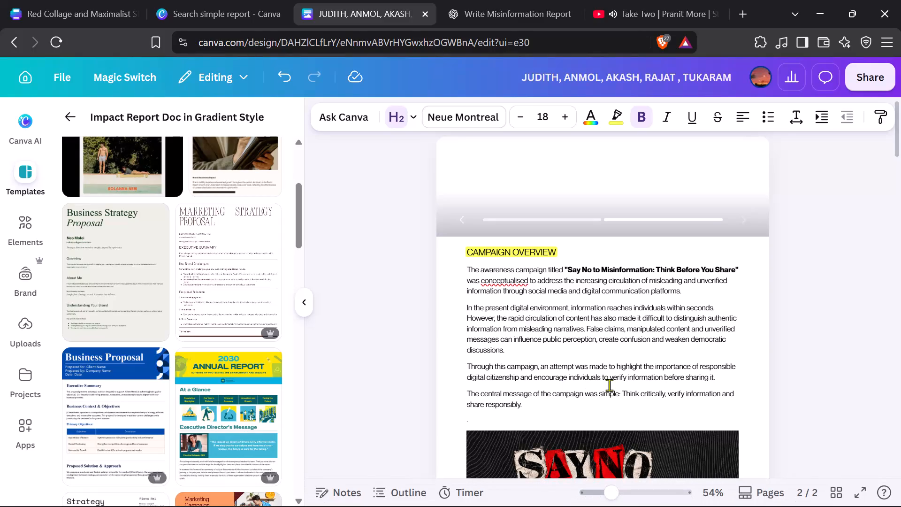
Open the blank slide banner above the Campaign Overview heading for editing.
left_click(611, 152)
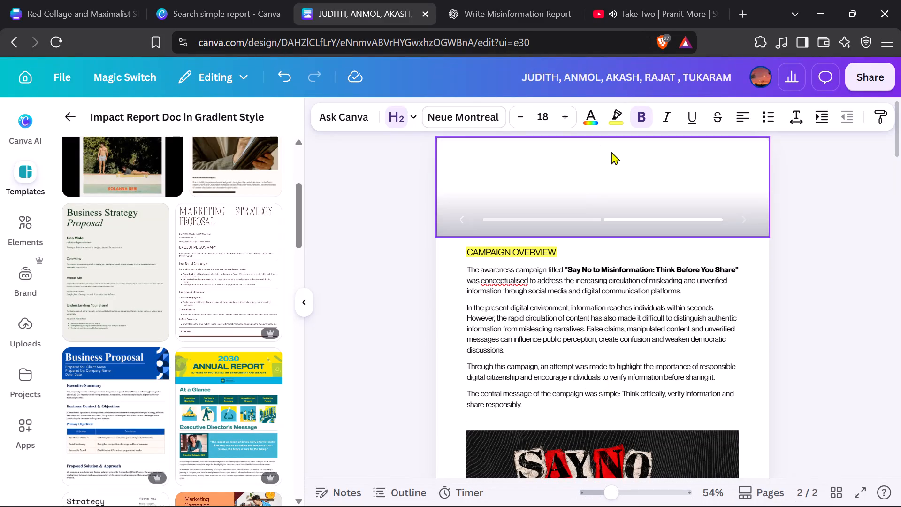
left_click(611, 152)
double_click(580, 169)
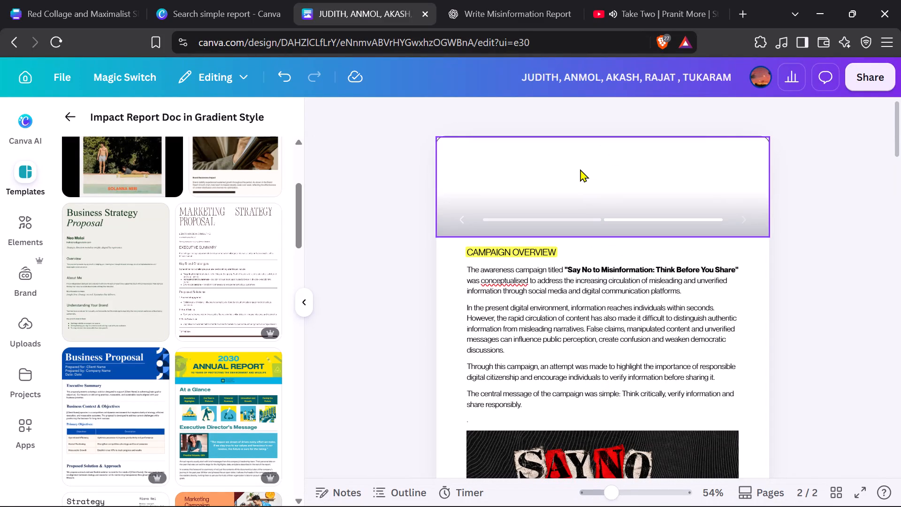
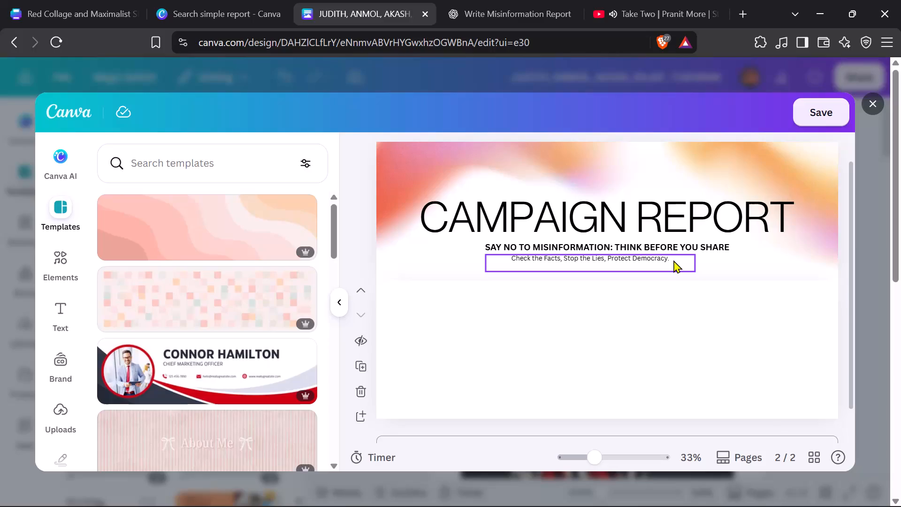
Add a new line starting with "PRESENTERS:" below the tagline "Check the Facts, Stop the Lies, Protect Democracy." in the banner.
left_click(673, 260)
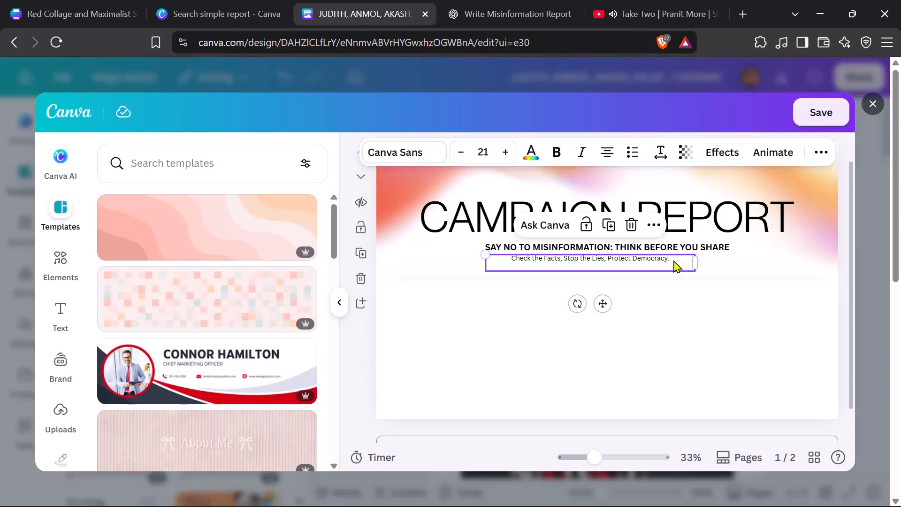
left_click(673, 260)
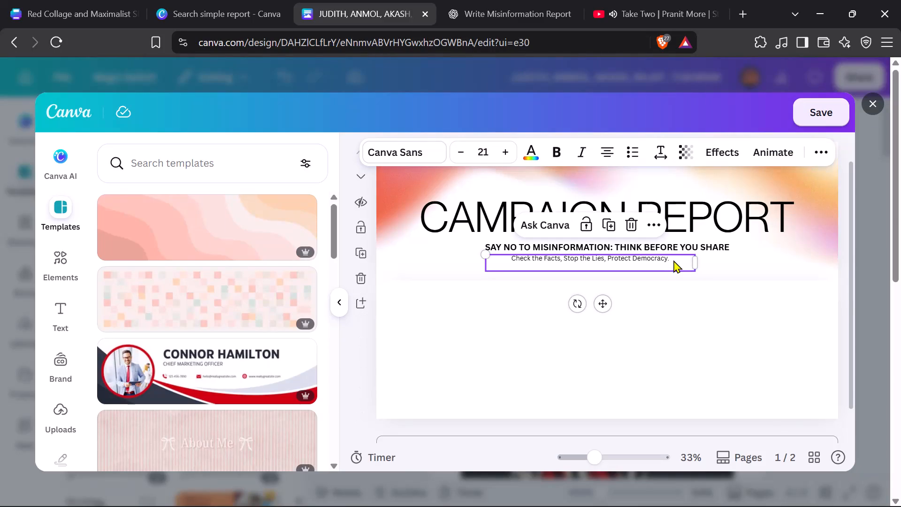
left_click(673, 260)
key("Return")
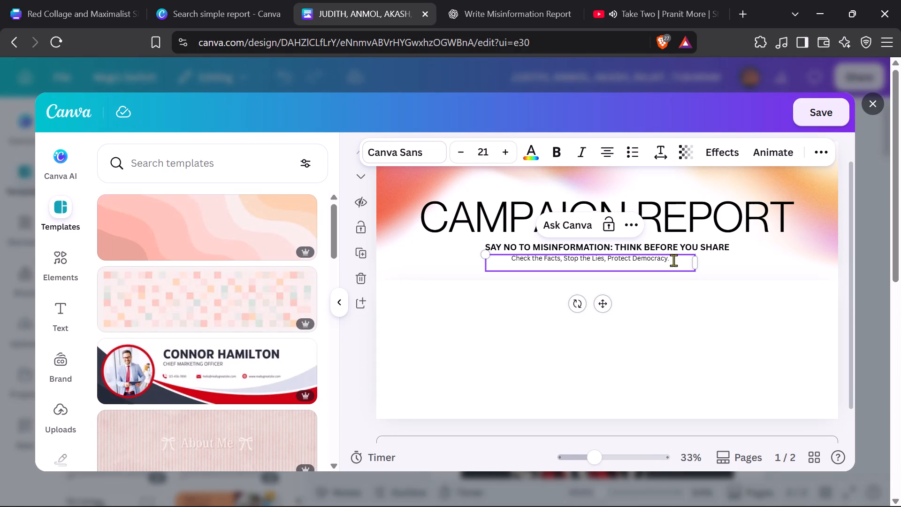
key("Return")
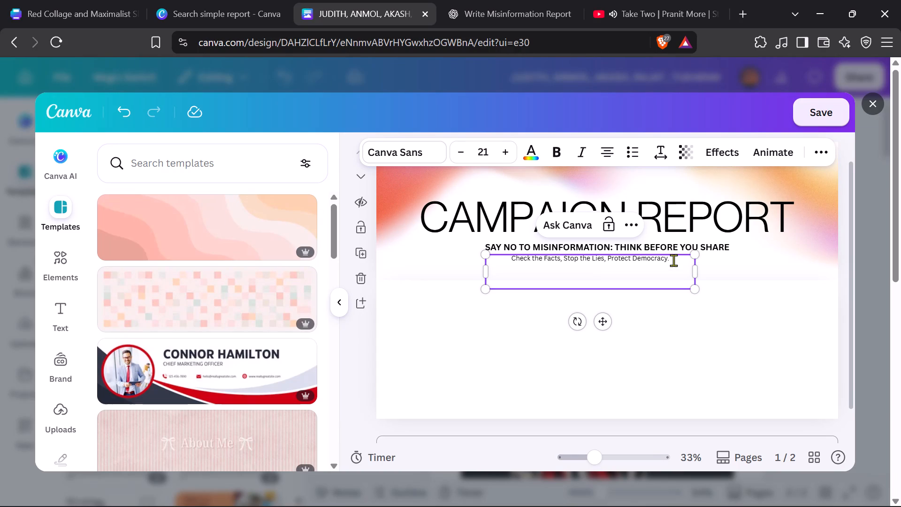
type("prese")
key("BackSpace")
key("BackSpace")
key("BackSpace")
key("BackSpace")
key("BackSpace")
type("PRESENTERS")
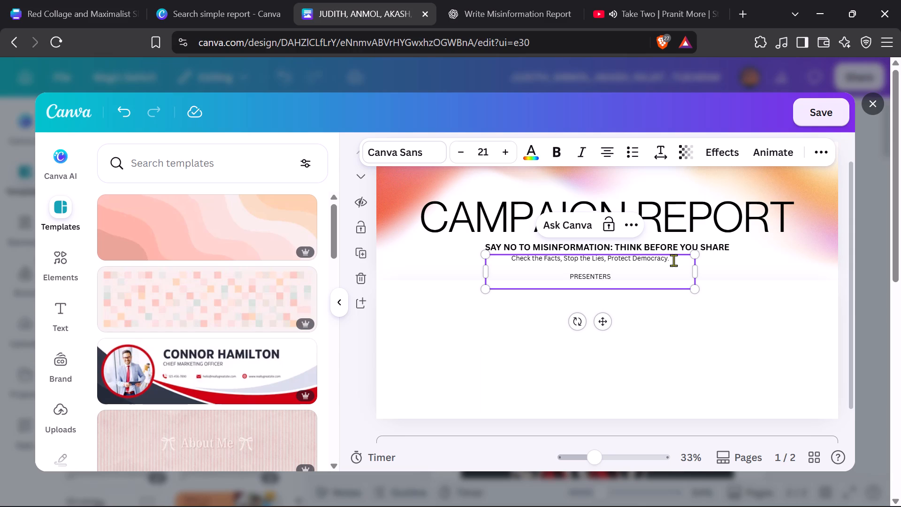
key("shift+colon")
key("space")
List the five presenters' first names in capitals after "PRESENTERS:", beginning with ANMOL and ending with JUDITH.
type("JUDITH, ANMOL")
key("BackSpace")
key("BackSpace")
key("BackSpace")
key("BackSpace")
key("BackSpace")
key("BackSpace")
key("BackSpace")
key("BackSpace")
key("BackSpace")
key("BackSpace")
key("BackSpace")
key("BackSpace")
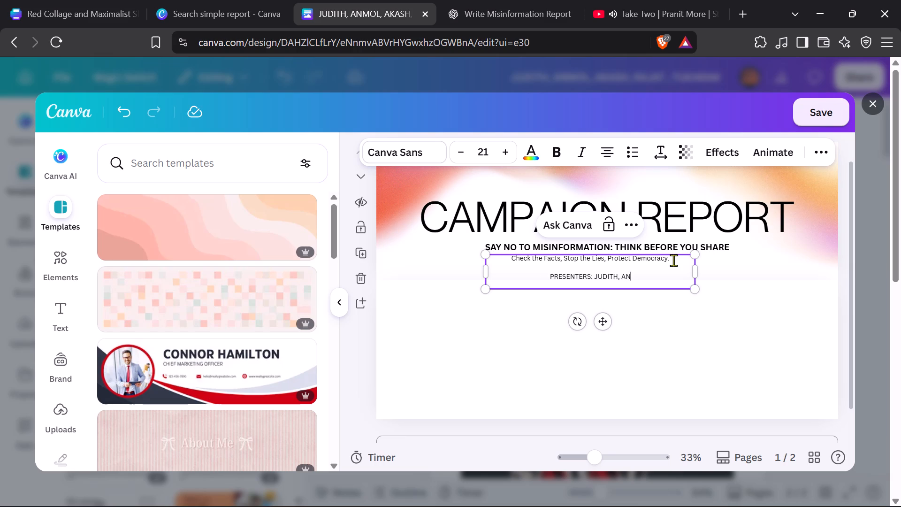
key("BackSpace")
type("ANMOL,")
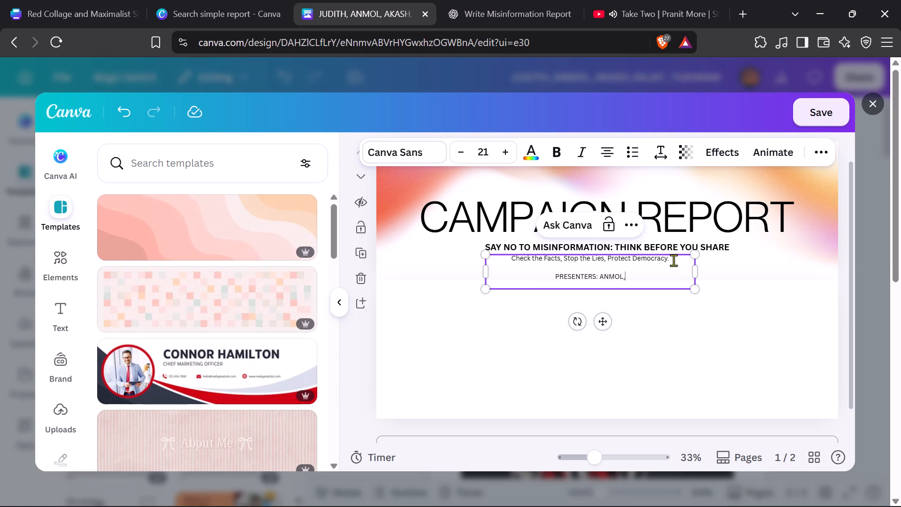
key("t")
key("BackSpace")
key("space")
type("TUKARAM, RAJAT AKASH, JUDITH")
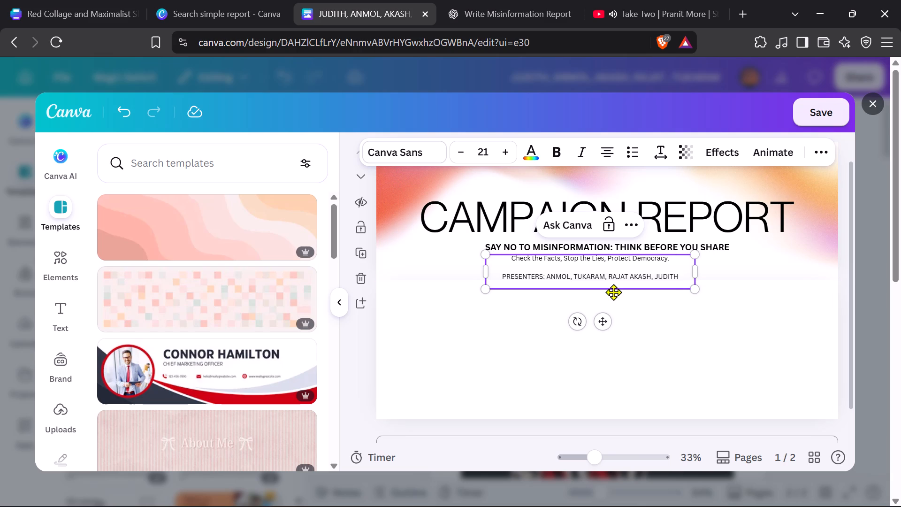
Remove the blank line between the tagline and the presenters, and position their text box just below the bold subtitle.
left_click_drag(607, 321, 603, 310)
left_click_drag(603, 310, 604, 313)
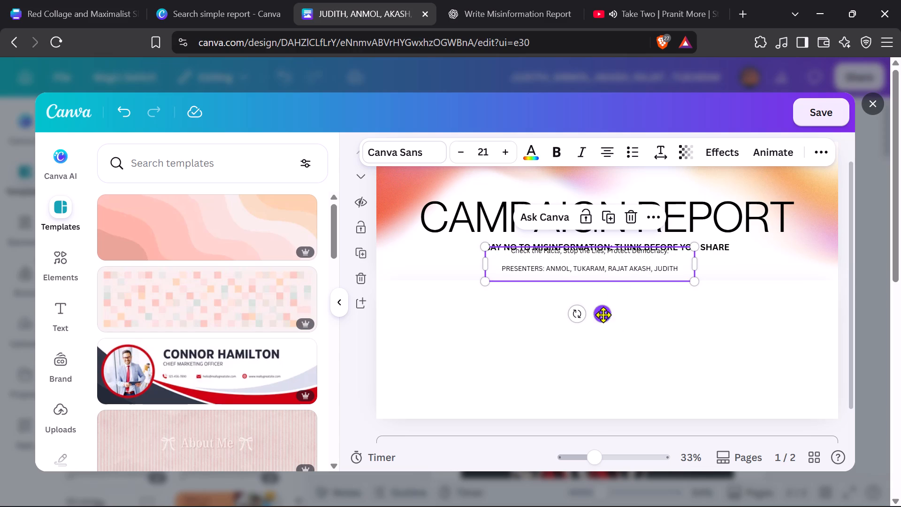
left_click_drag(603, 315, 604, 324)
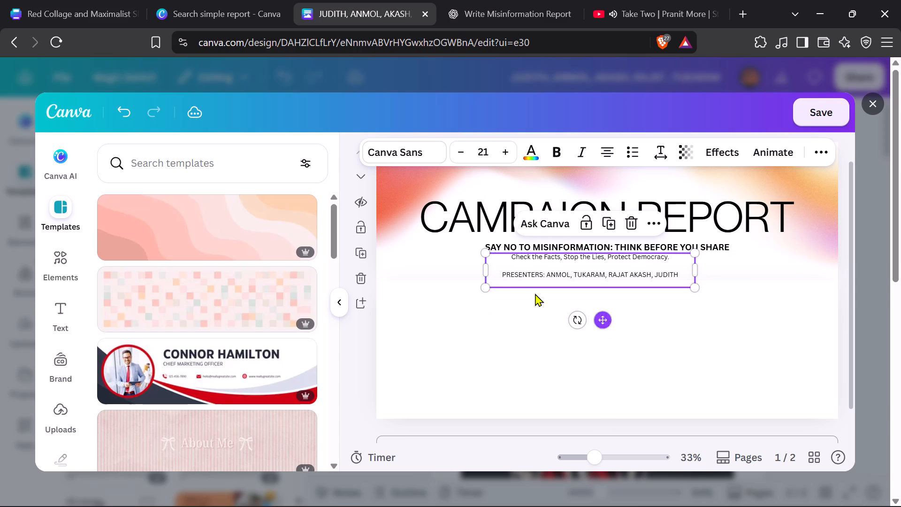
left_click(501, 274)
key("BackSpace")
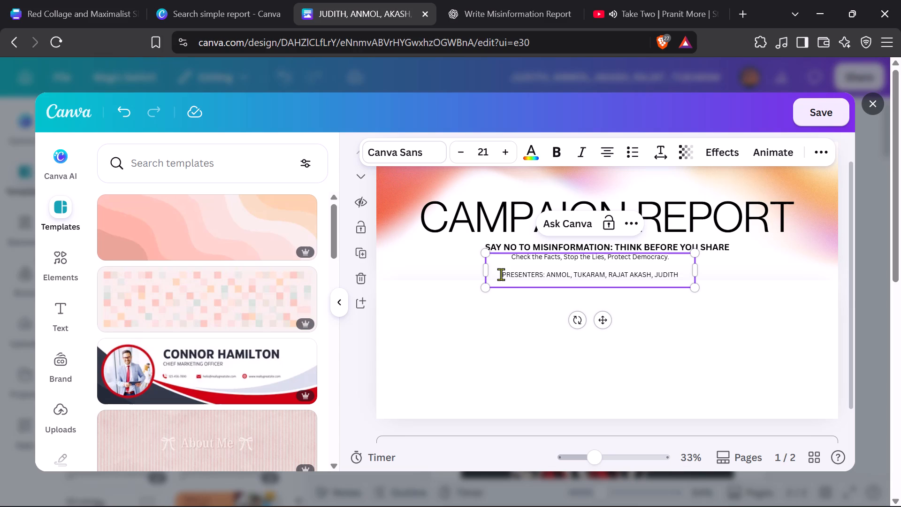
left_click(602, 307)
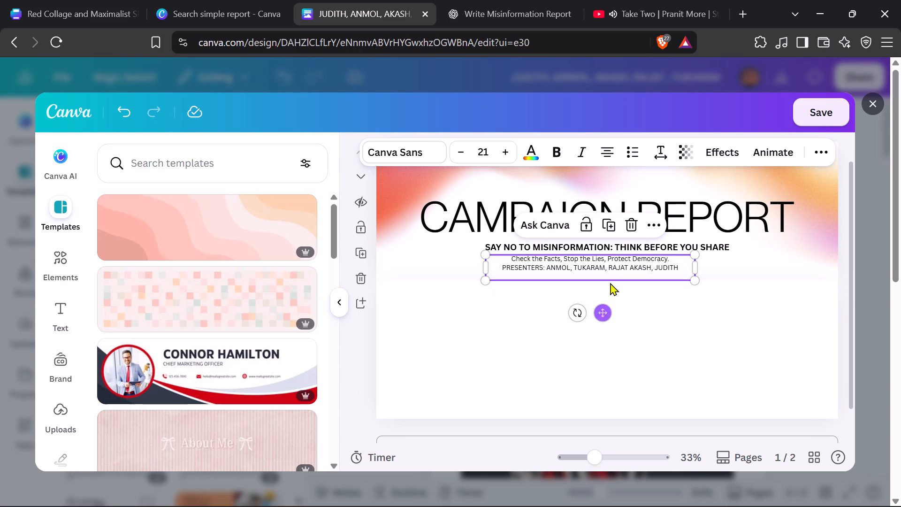
Make the tagline "Check the Facts, Stop the Lies, Protect Democracy." bold.
left_click(624, 259)
left_click(624, 259)
double_click(624, 259)
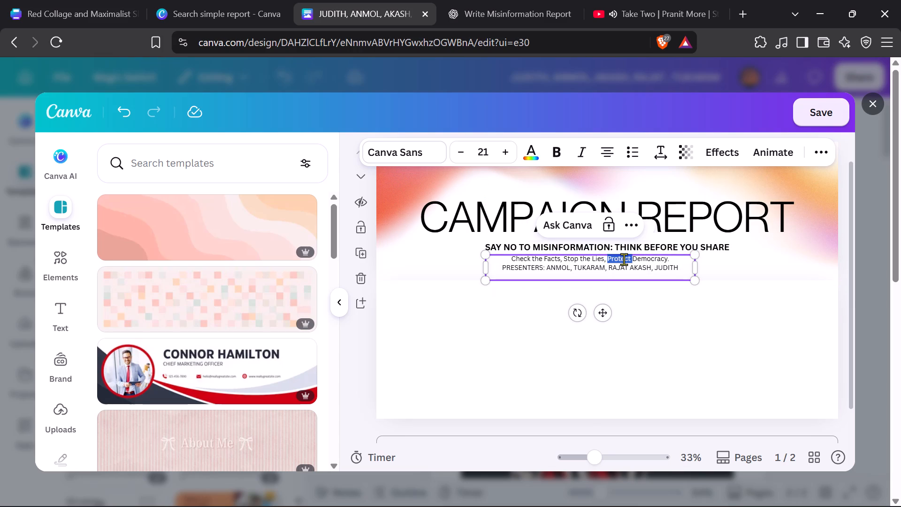
triple_click(641, 258)
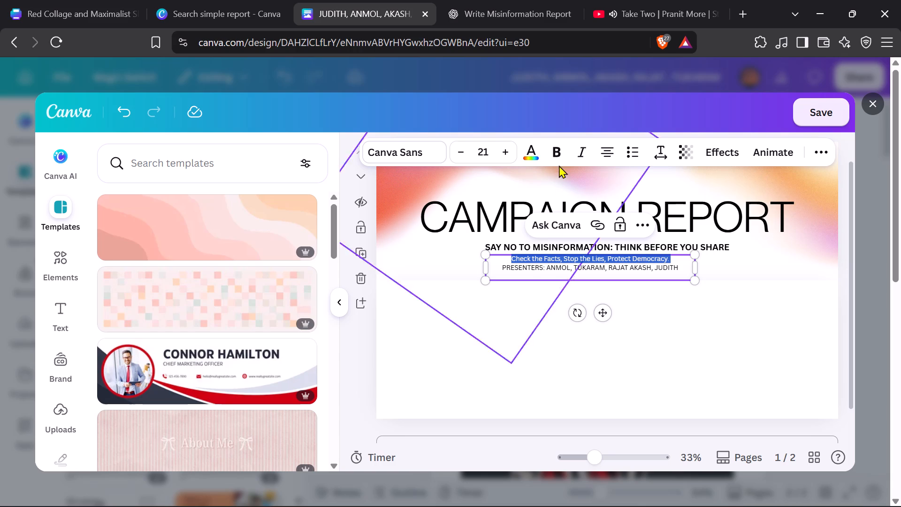
left_click(557, 155)
left_click(778, 280)
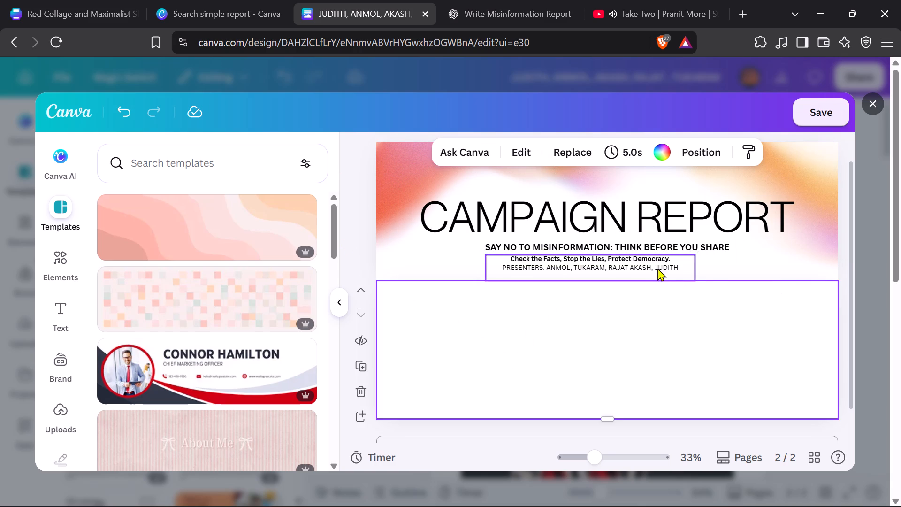
Save the edited banner and return to the report document.
left_click(818, 116)
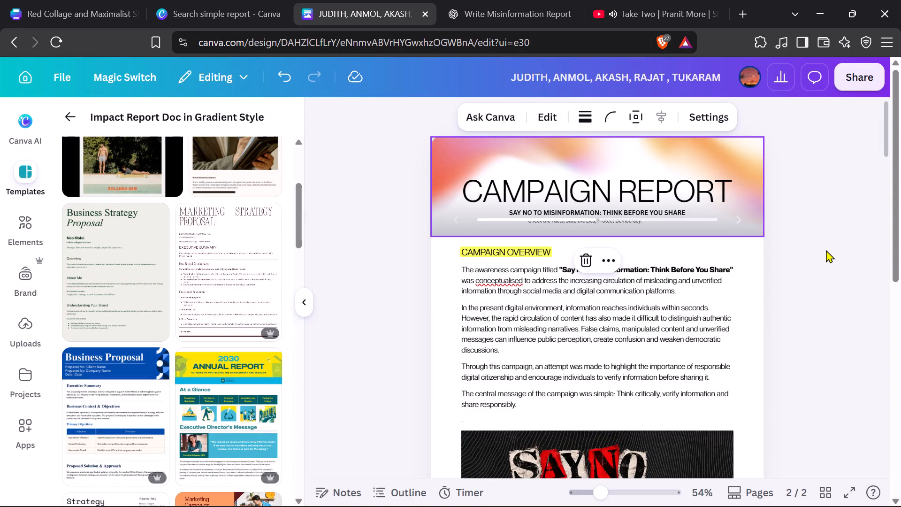
left_click(826, 250)
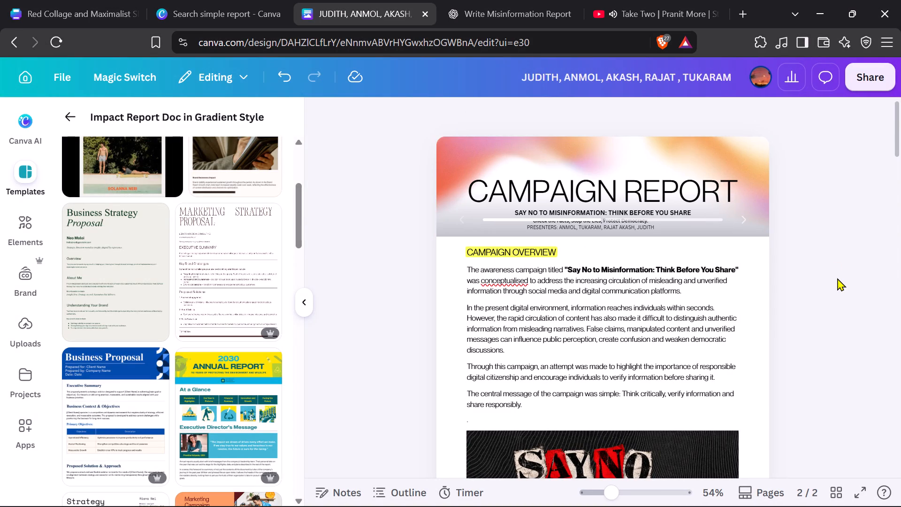
Check the report from the banner down to the References list at the end.
scroll(837, 278, "down", 3)
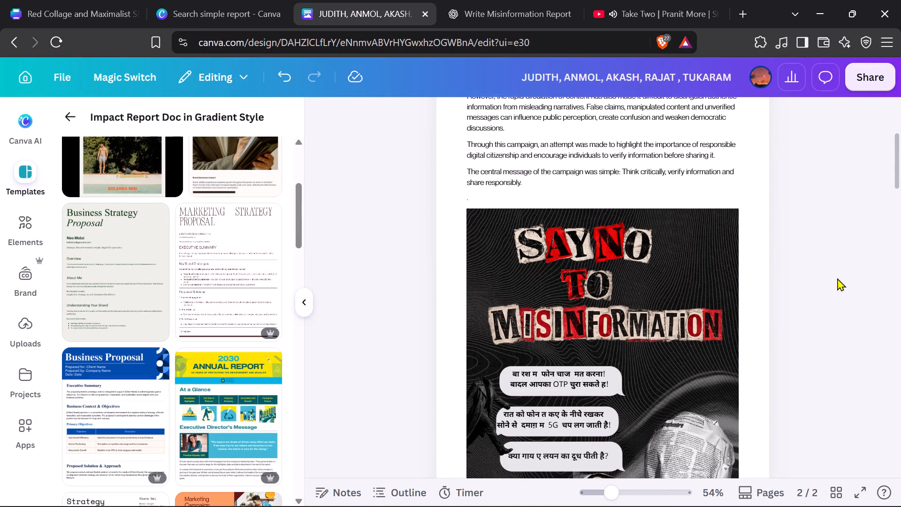
scroll(837, 278, "down", 5)
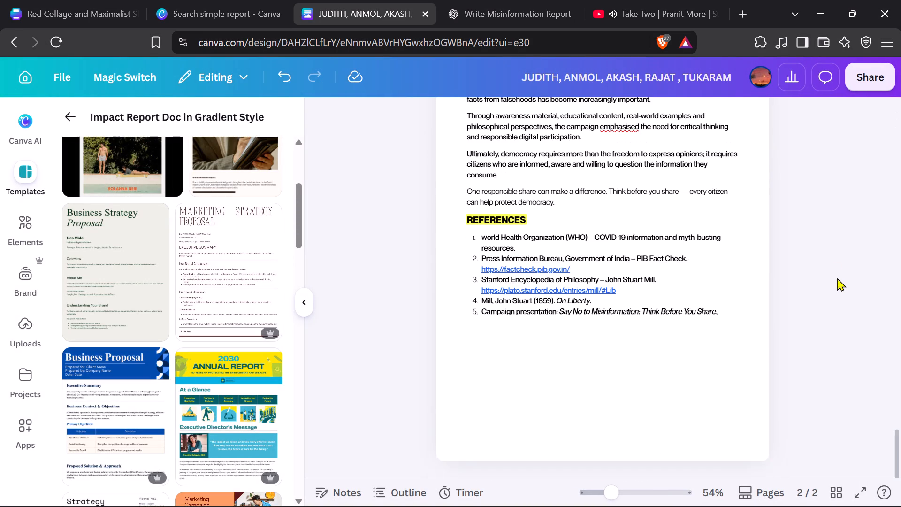
scroll(837, 278, "down", 3)
scroll(837, 278, "up", 1)
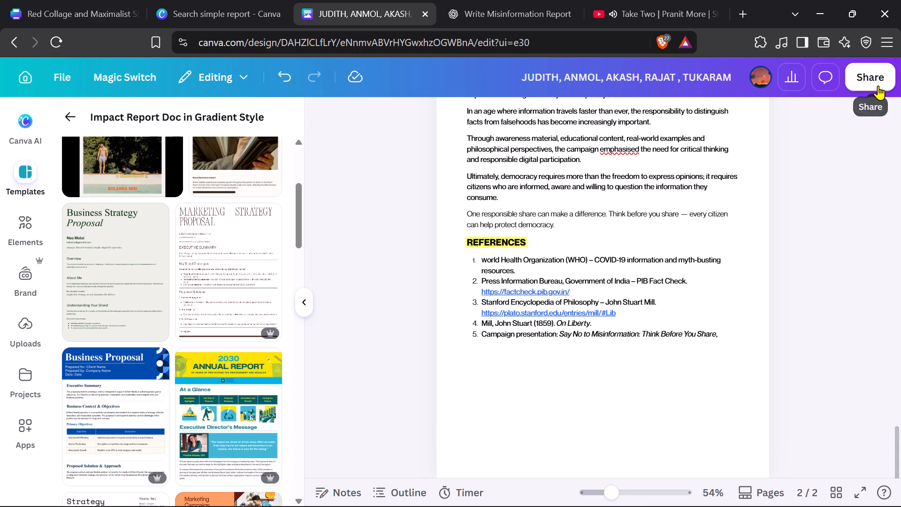
Open the report's download settings and check the file type choice, keeping PDF.
left_click(878, 85)
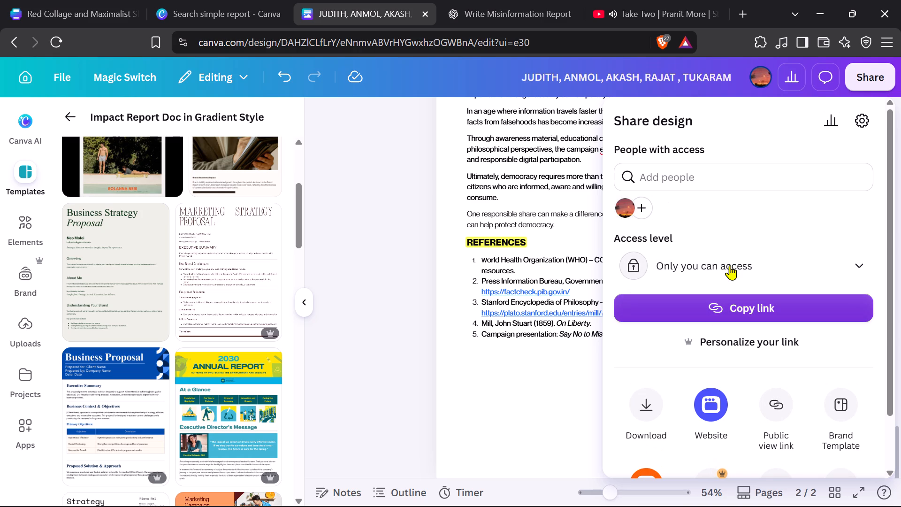
left_click(646, 404)
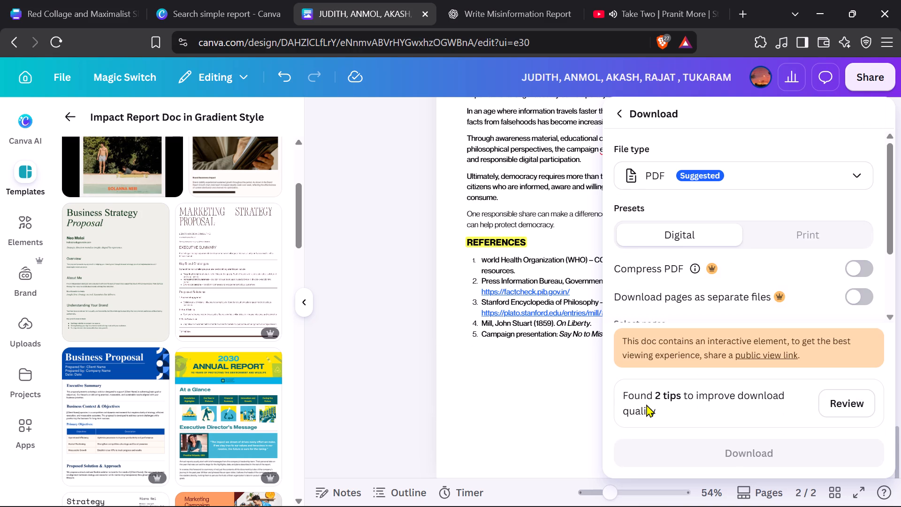
left_click(724, 179)
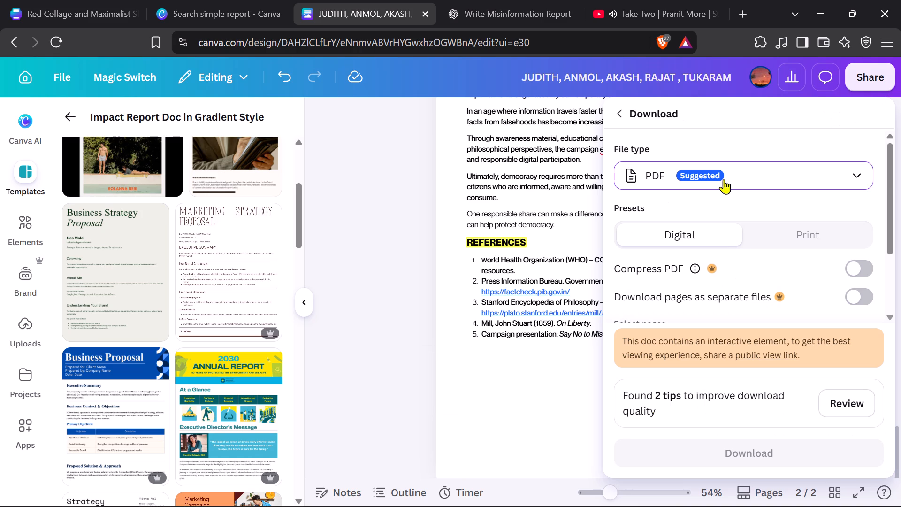
left_click(724, 179)
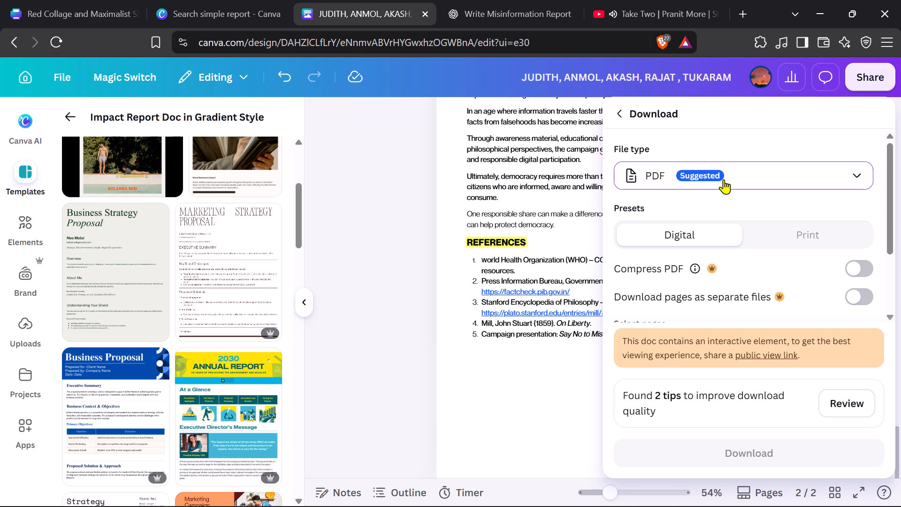